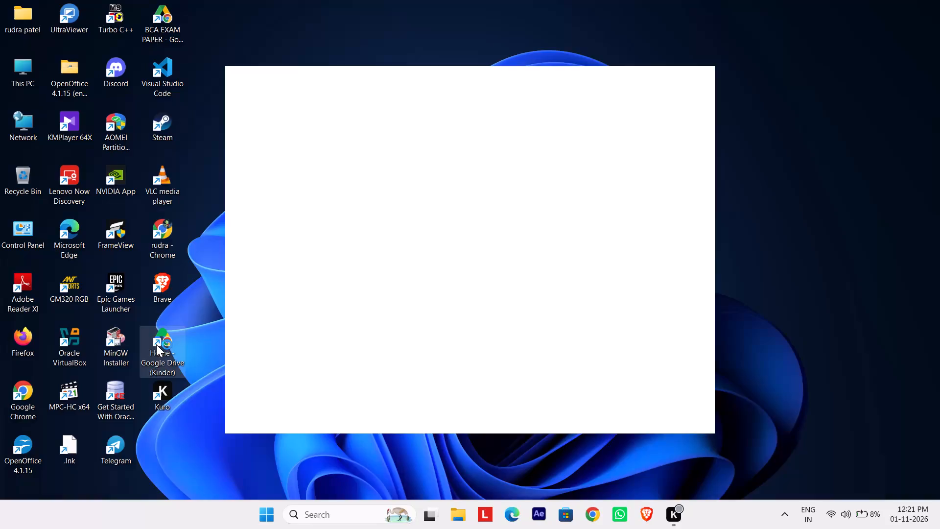
# Search the web for "canva" in a new tab, close the Google Drive tab and open the Canva India site.
pyautogui.click(186, 7)
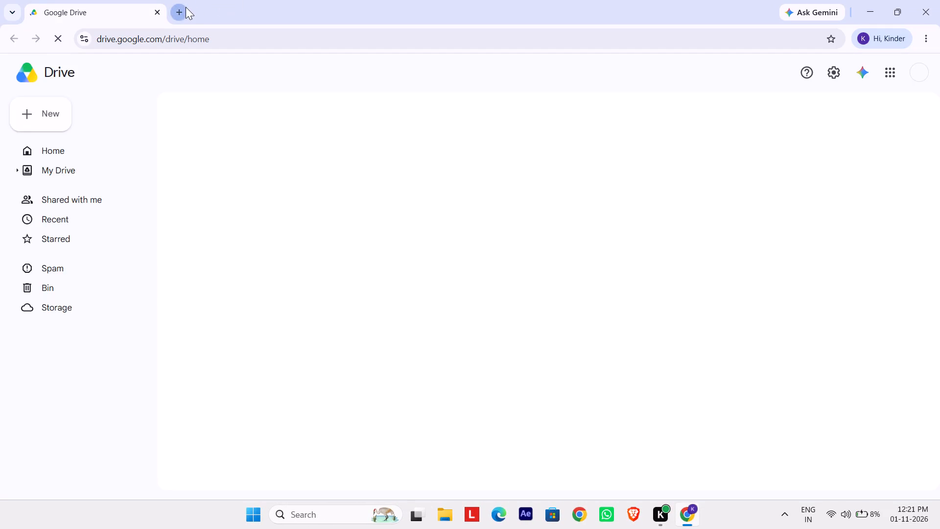
pyautogui.write('canva')
pyautogui.press('Return')
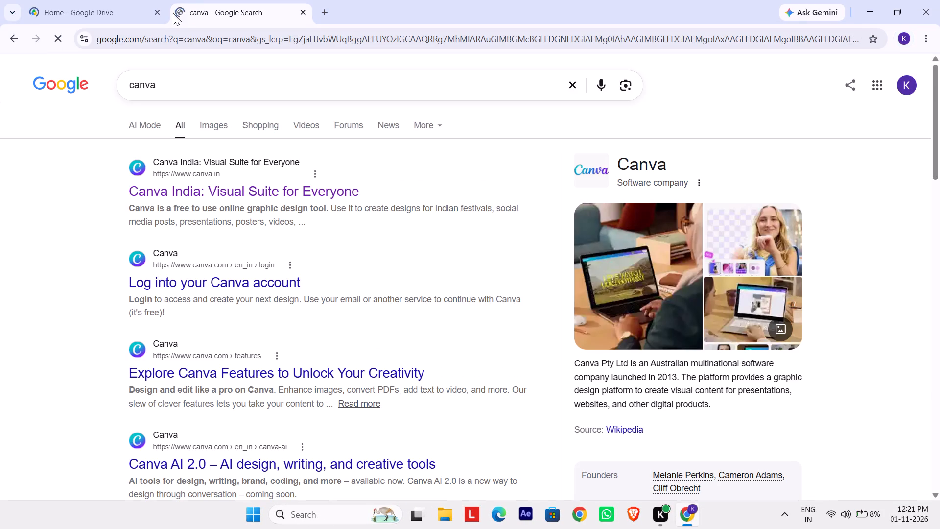
pyautogui.click(158, 17)
pyautogui.click(180, 189)
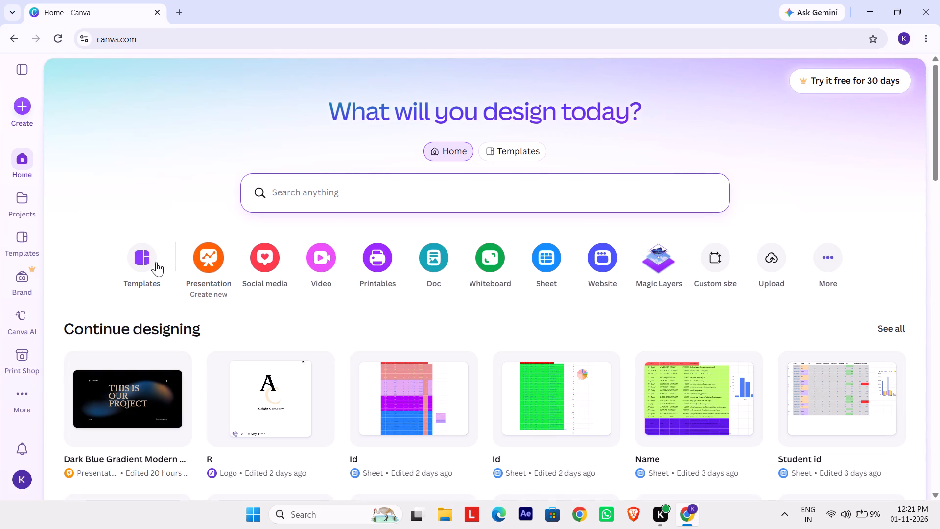
# Browse the presentation templates, create a design from the red "Brand Strategy" template, and close the template search page.
pyautogui.click(139, 253)
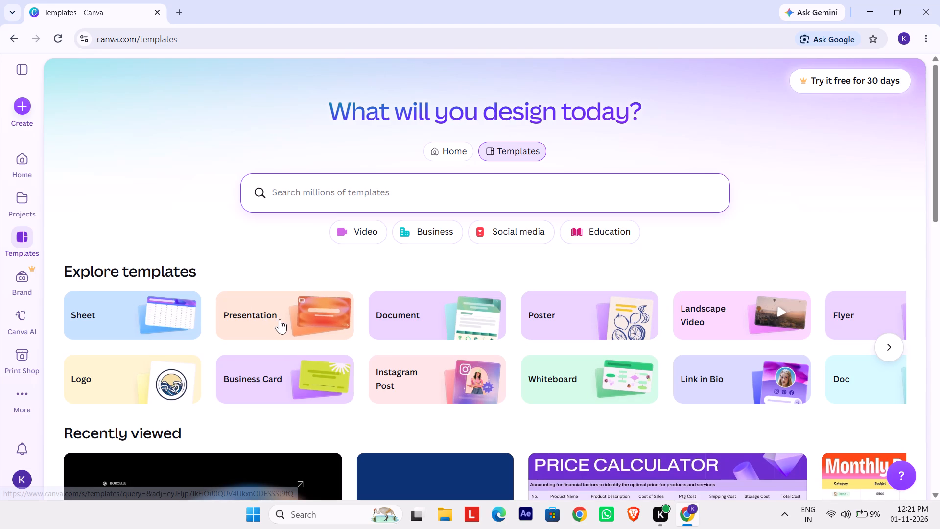
pyautogui.click(280, 319)
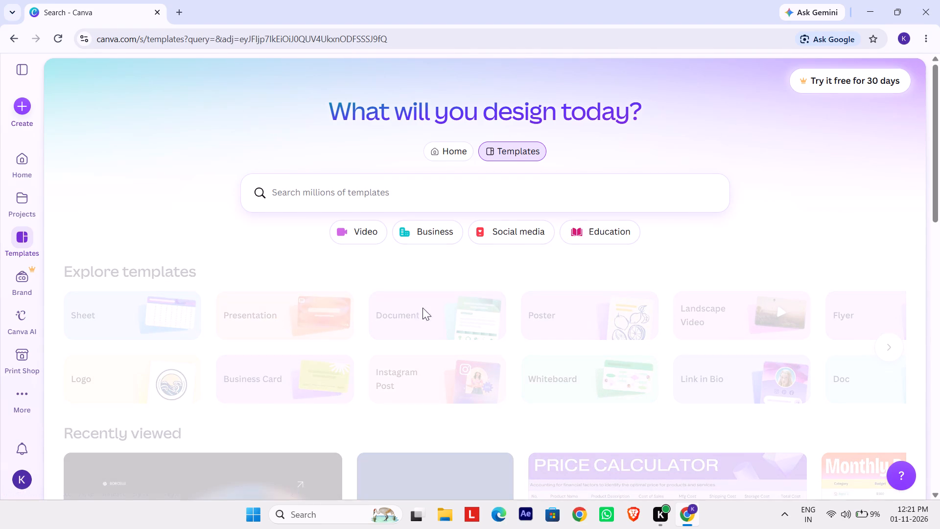
pyautogui.scroll(-2, 528, 317)
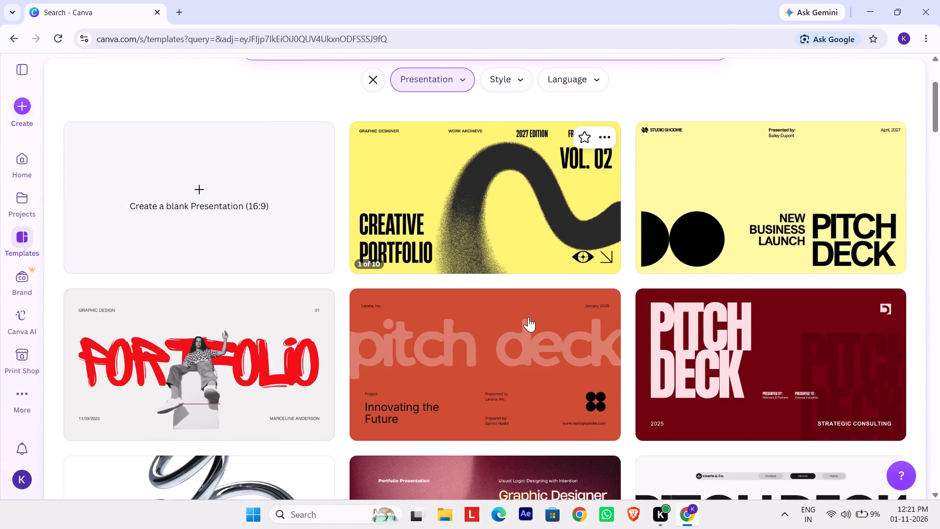
pyautogui.scroll(-5, 528, 317)
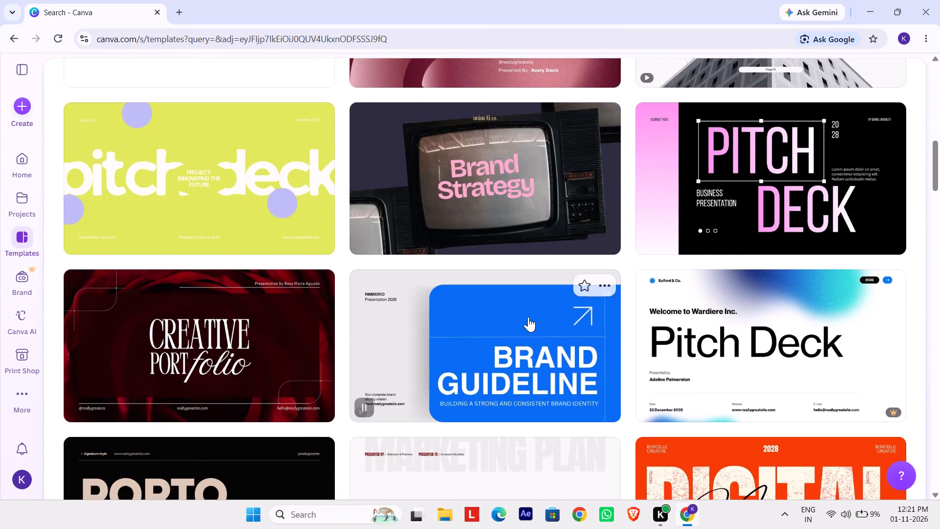
pyautogui.scroll(-2, 528, 317)
pyautogui.scroll(-2, 453, 405)
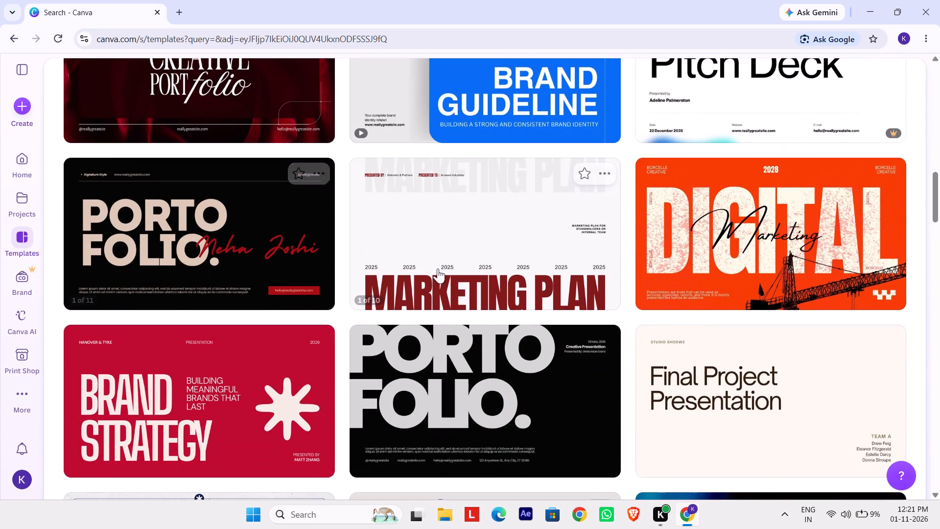
pyautogui.scroll(-1, 308, 412)
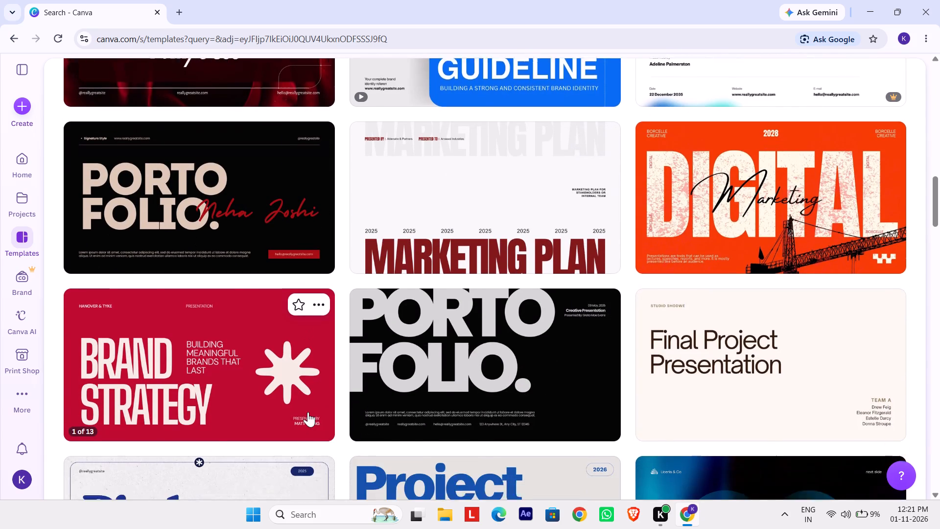
pyautogui.scroll(-1, 308, 412)
pyautogui.click(227, 361)
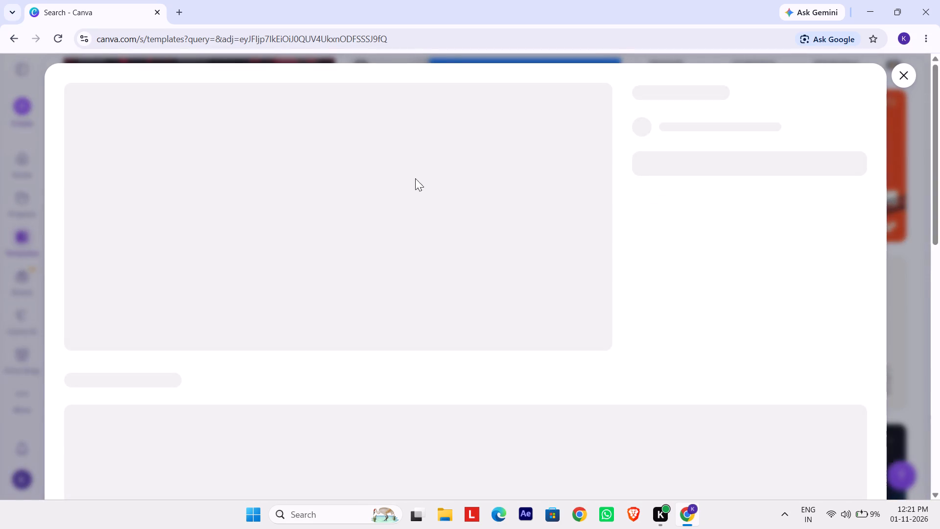
pyautogui.click(663, 207)
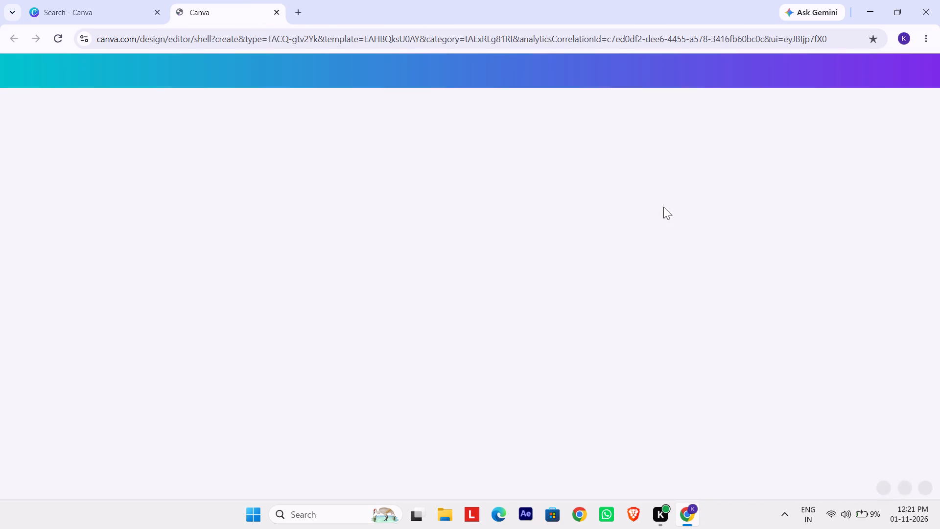
pyautogui.click(160, 9)
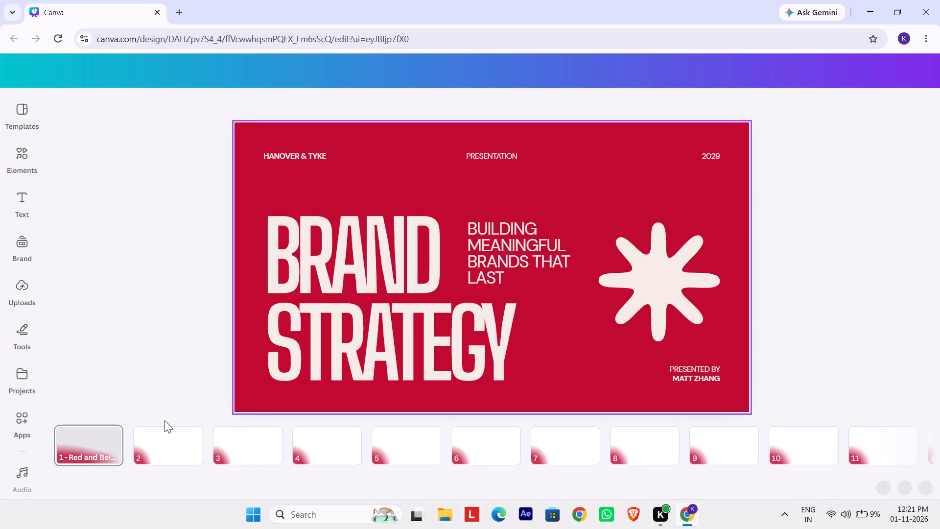
# Look through all the pages of the Brand Strategy presentation and return to page 1.
pyautogui.press('Right')
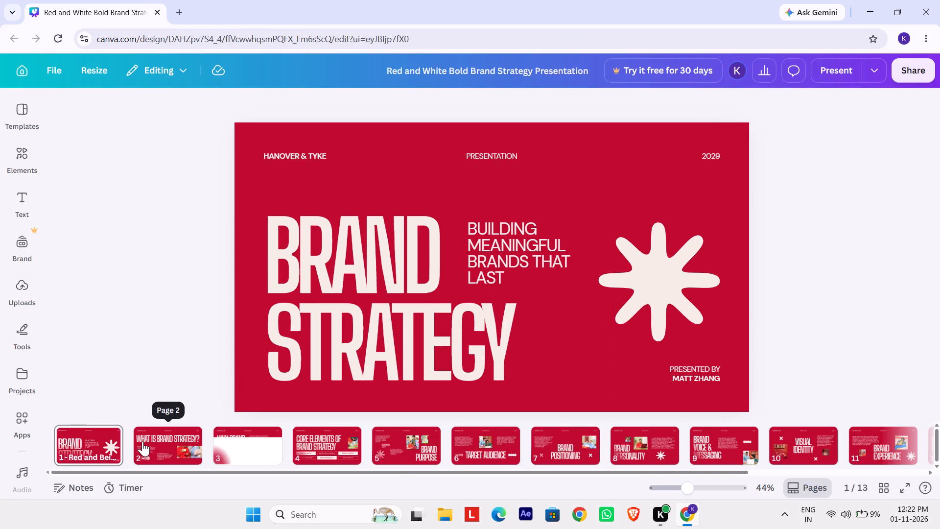
pyautogui.press('Right')
pyautogui.press('Right')
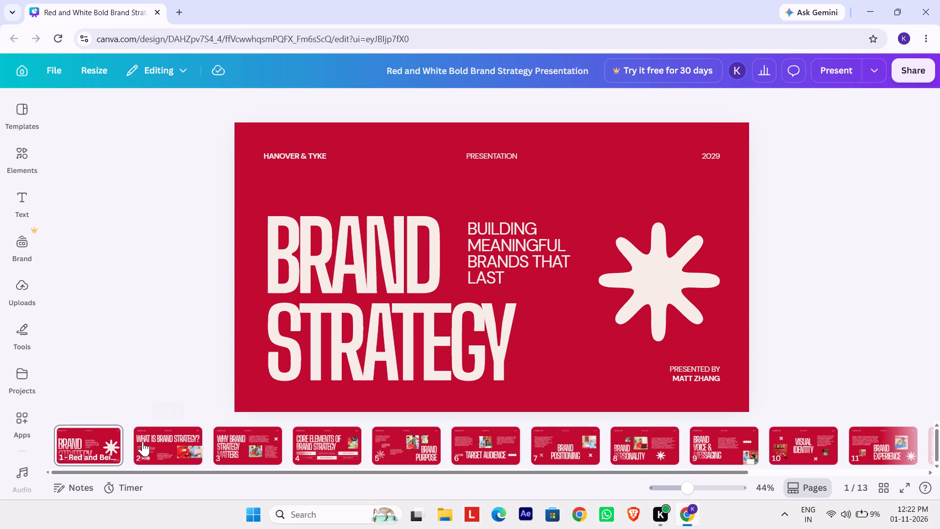
pyautogui.press('Right')
pyautogui.click(142, 441)
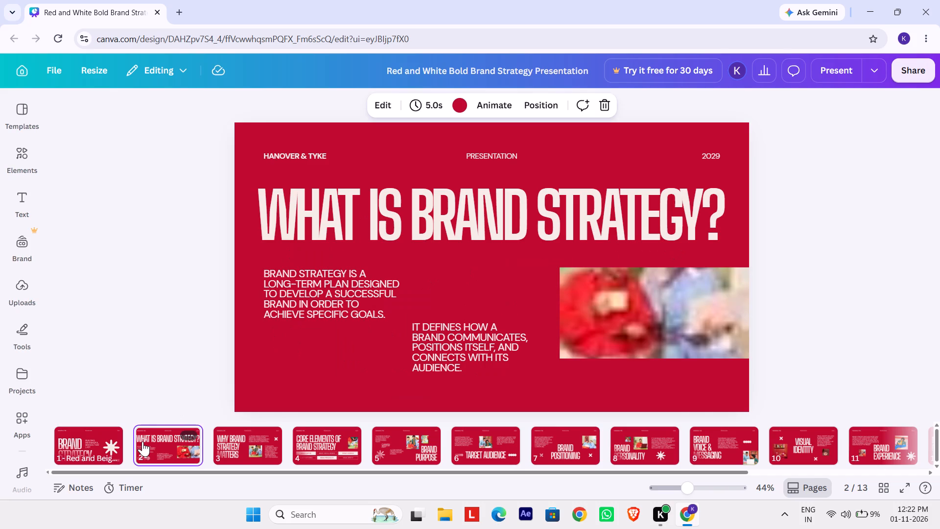
pyautogui.click(237, 450)
pyautogui.press('Right')
pyautogui.press('Right')
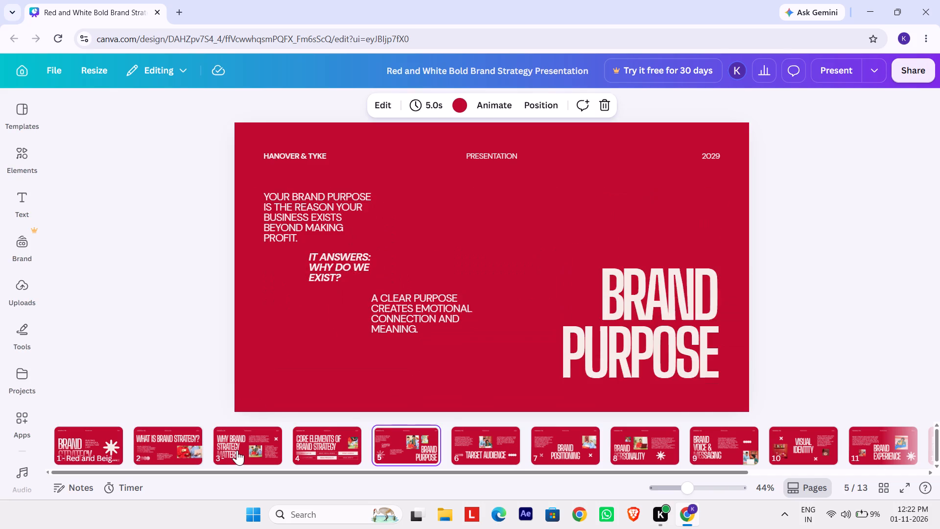
pyautogui.press('Right')
pyautogui.press('Right')
pyautogui.press('Right')
pyautogui.press('Right')
pyautogui.press('Right')
pyautogui.press('Right')
pyautogui.press('Right')
pyautogui.press('Right')
pyautogui.press('Right')
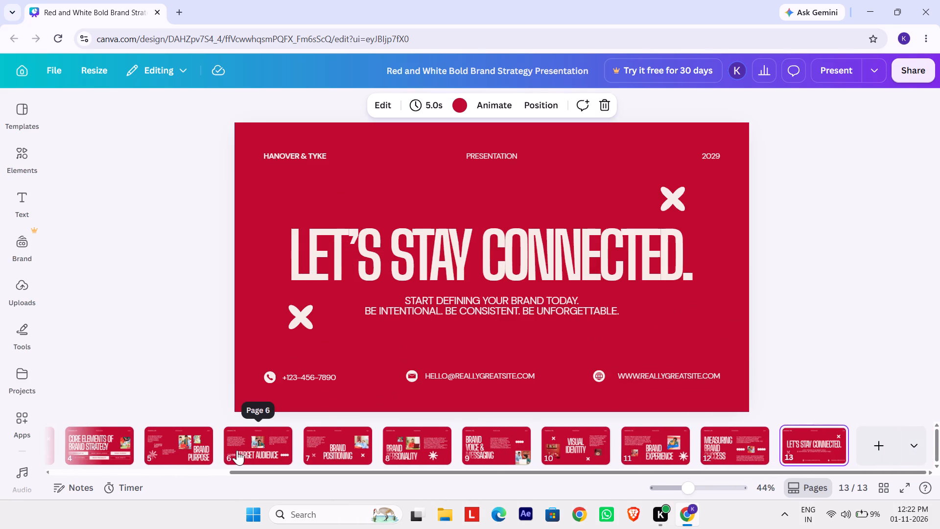
pyautogui.press('Left')
pyautogui.press('Left')
pyautogui.press('Left')
pyautogui.press('Left')
pyautogui.press('Left')
pyautogui.press('Left')
pyautogui.press('Left')
pyautogui.press('Left')
pyautogui.press('Left')
pyautogui.press('Left')
pyautogui.press('Left')
pyautogui.press('Left')
pyautogui.press('Left')
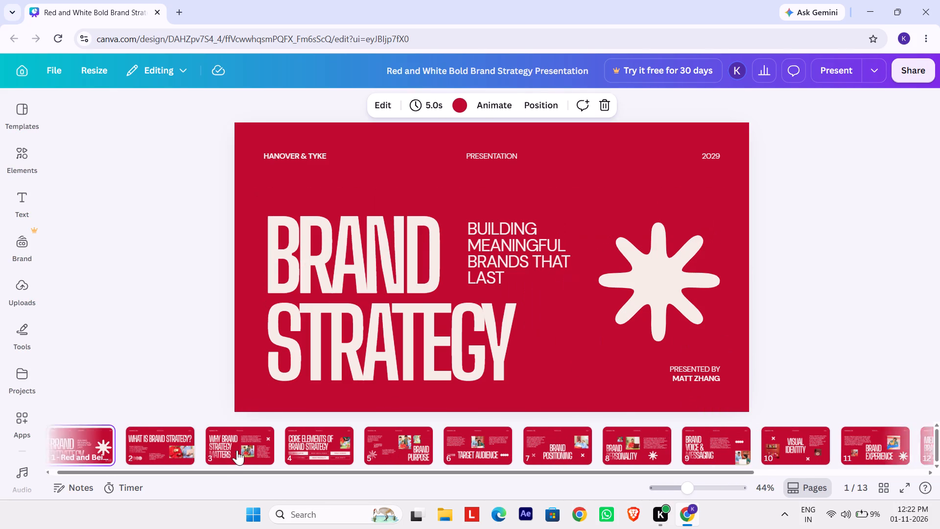
pyautogui.press('Left')
# Move the "BRAND STRATEGY" title on page 1 slightly higher, keeping its left alignment.
pyautogui.click(394, 254)
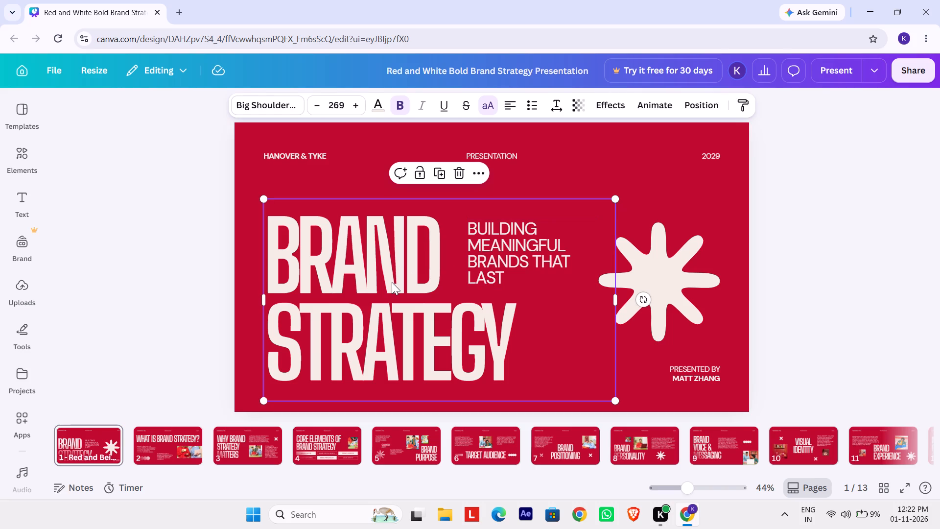
pyautogui.moveTo(392, 282); pyautogui.dragTo(390, 261)
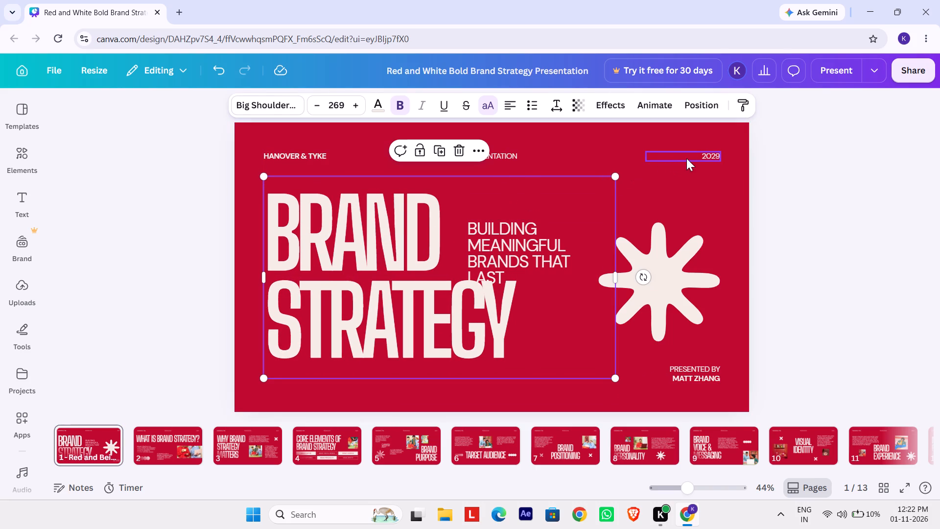
# Change the year in the page 1 header to 2026.
pyautogui.doubleClick(703, 154)
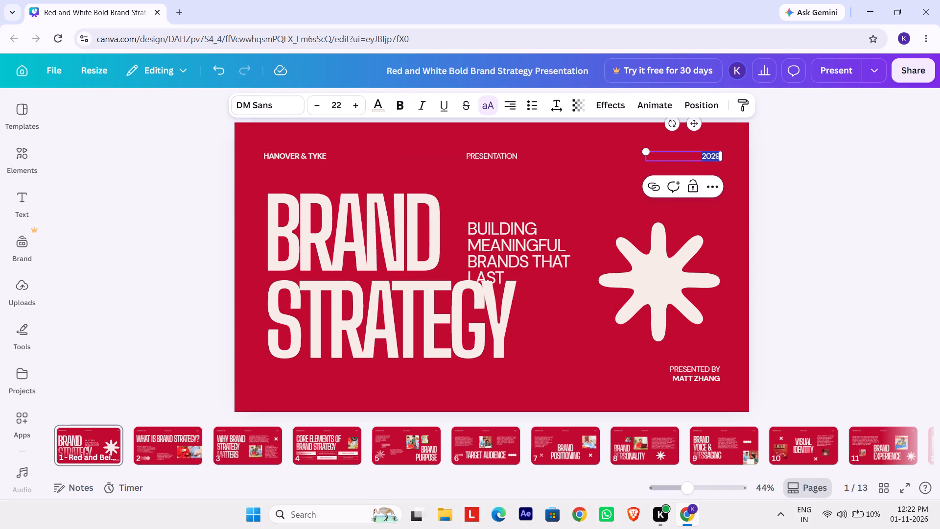
pyautogui.write('2026')
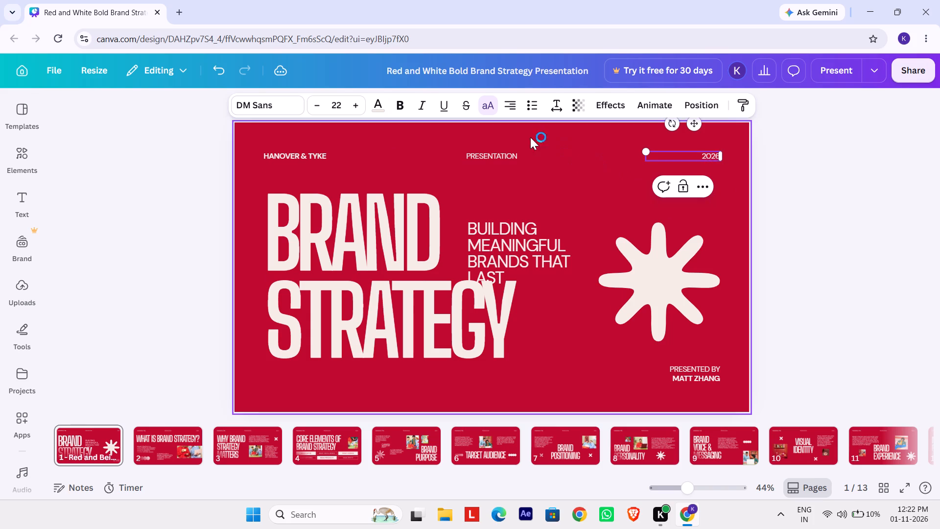
# Replace the company name "HANOVER & TYKE" in the page 1 header with "King art studio".
pyautogui.tripleClick(297, 154)
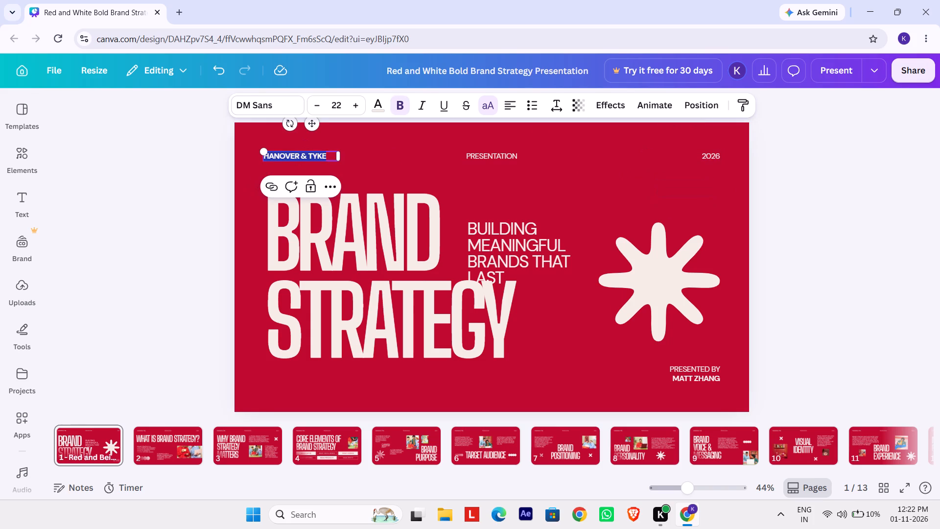
pyautogui.write('KInf')
pyautogui.press('BackSpace')
pyautogui.write('g art studio')
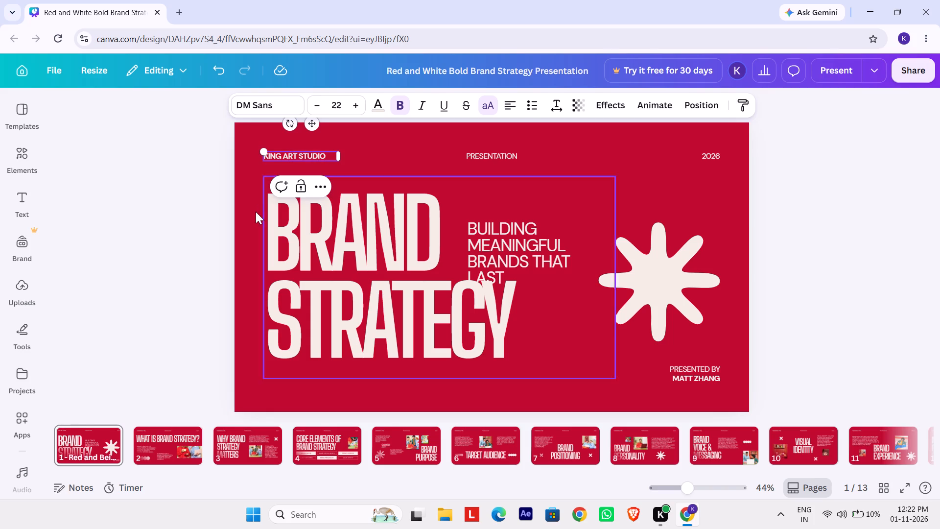
# Replace the large page 1 title text with "The value of brand".
pyautogui.tripleClick(326, 269)
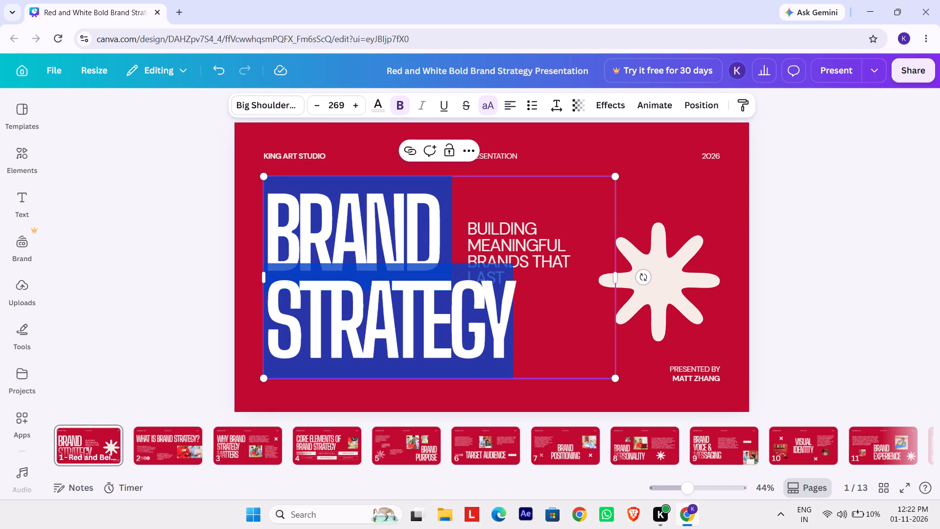
pyautogui.write('The value of brands')
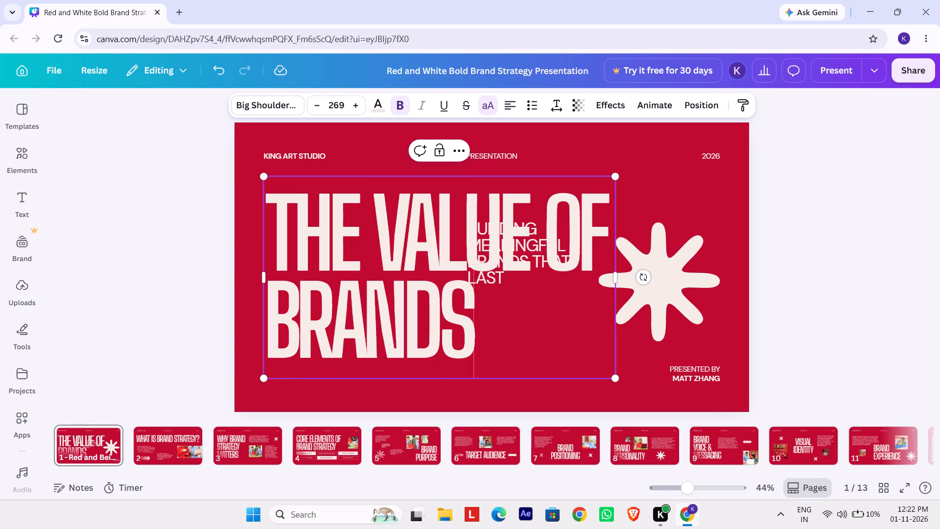
pyautogui.press('=')
pyautogui.press('BackSpace')
pyautogui.press('BackSpace')
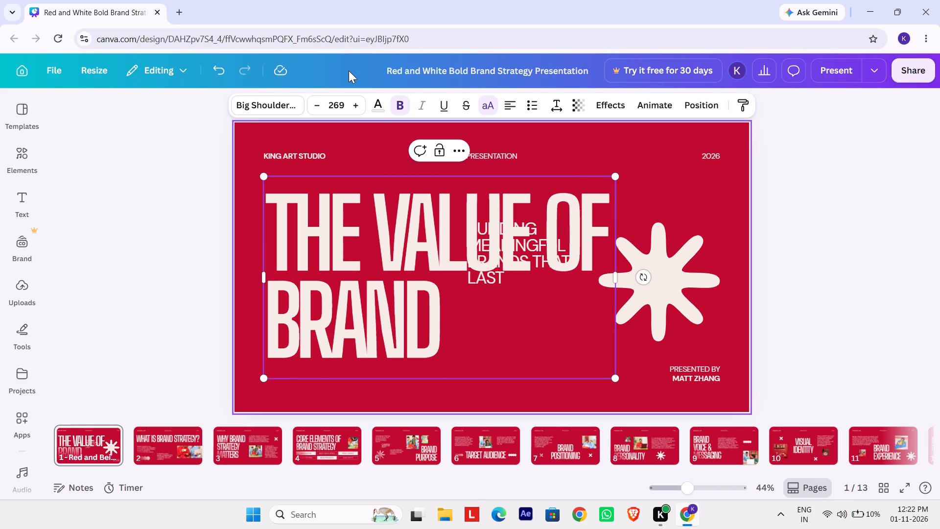
# Reduce the font size of the page 1 title to 243.
pyautogui.click(320, 100)
pyautogui.tripleClick(320, 100)
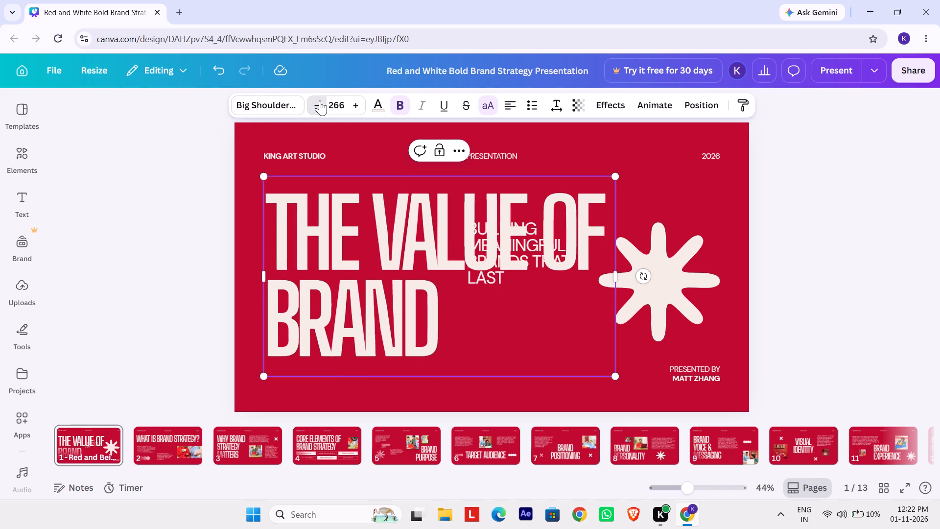
pyautogui.tripleClick(320, 100)
pyautogui.tripleClick(320, 100)
pyautogui.tripleClick(320, 100)
pyautogui.tripleClick(320, 100)
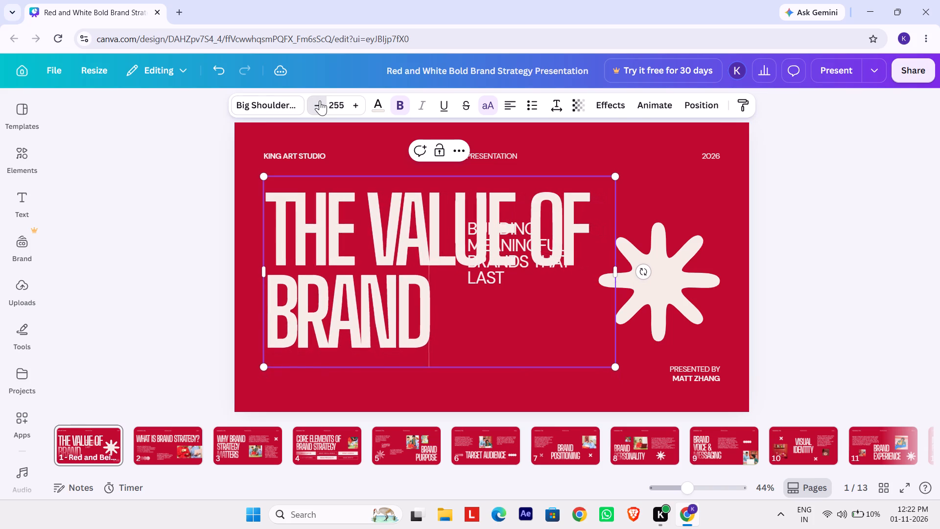
pyautogui.tripleClick(320, 100)
pyautogui.tripleClick(320, 100)
pyautogui.tripleClick(320, 100)
pyautogui.click(320, 100)
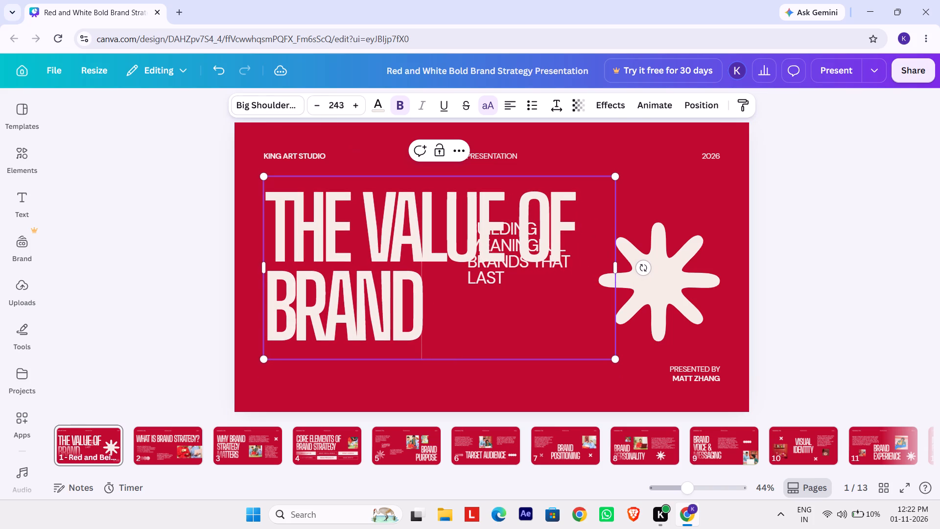
# Break the title line before "OF" and narrow its text box to about the width of "THE VALUE".
pyautogui.click(513, 240)
pyautogui.press('Return')
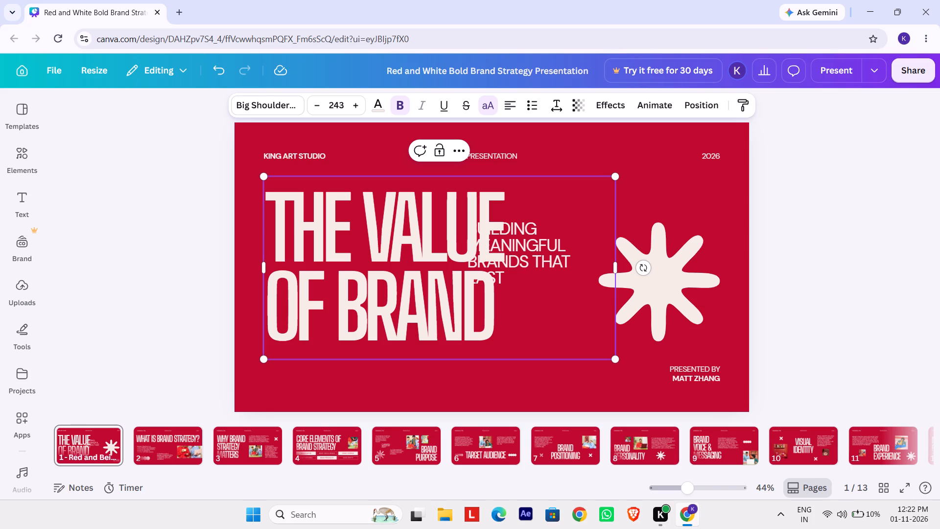
pyautogui.moveTo(618, 267); pyautogui.dragTo(507, 256)
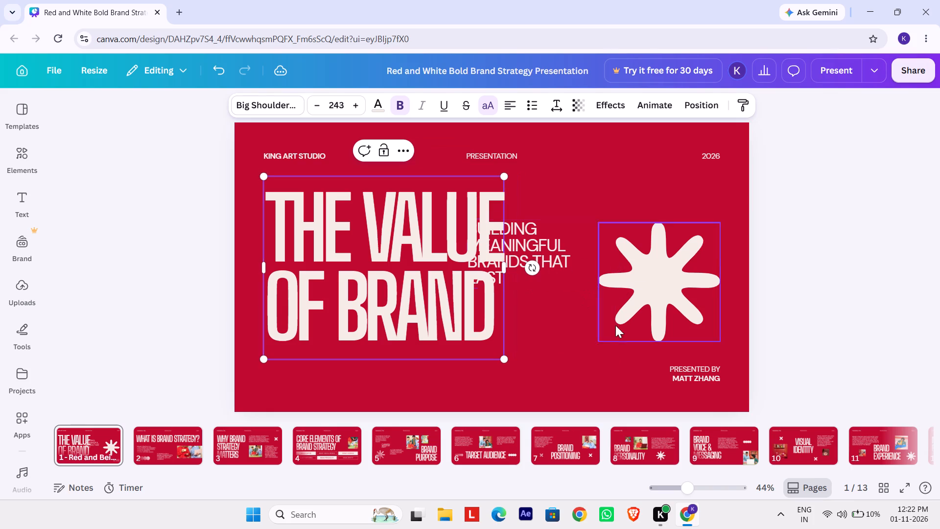
# Reduce the font size of the title's second line, "OF BRAND", by a few points.
pyautogui.tripleClick(311, 102)
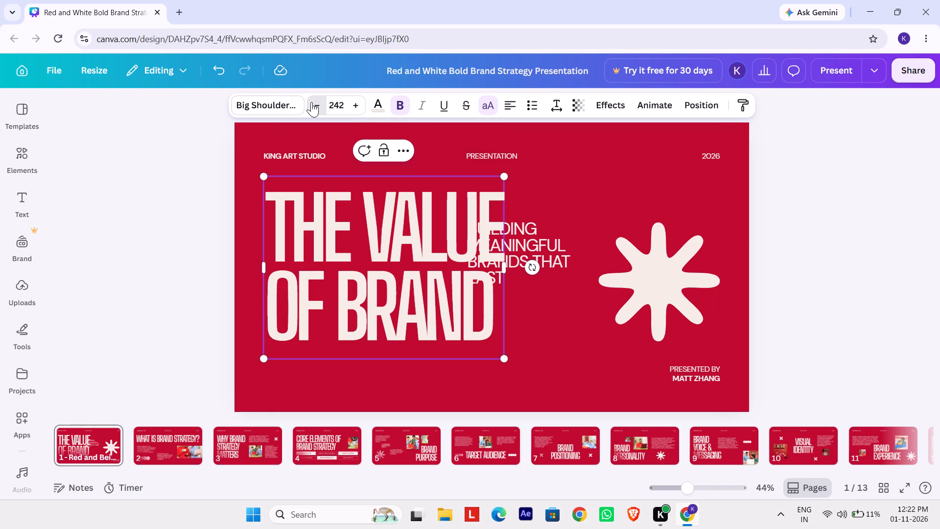
pyautogui.tripleClick(311, 102)
pyautogui.click(311, 102)
pyautogui.moveTo(311, 102); pyautogui.dragTo(361, 226)
# Reduce the font size of both lines of the page 1 title together until "THE VALUE" is slightly narrower than its text box.
pyautogui.tripleClick(361, 226)
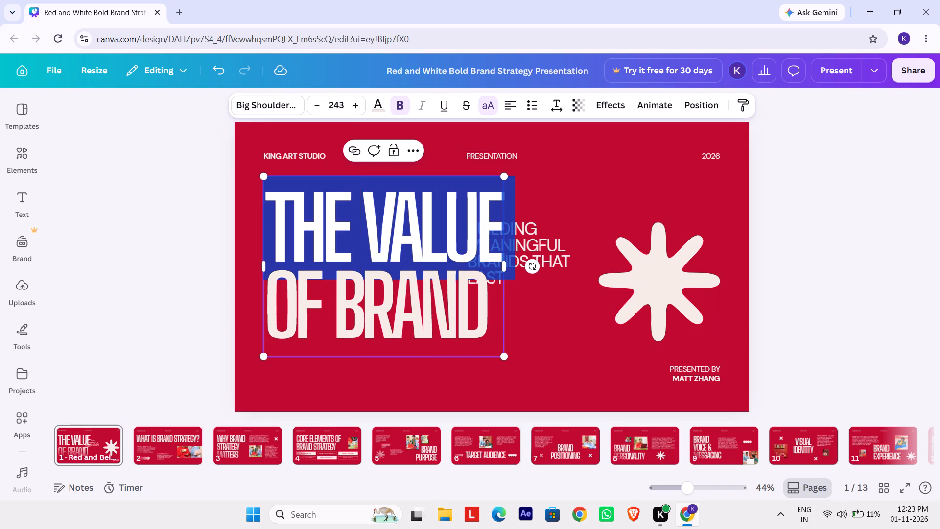
pyautogui.hotkey('ctrl', 'a')
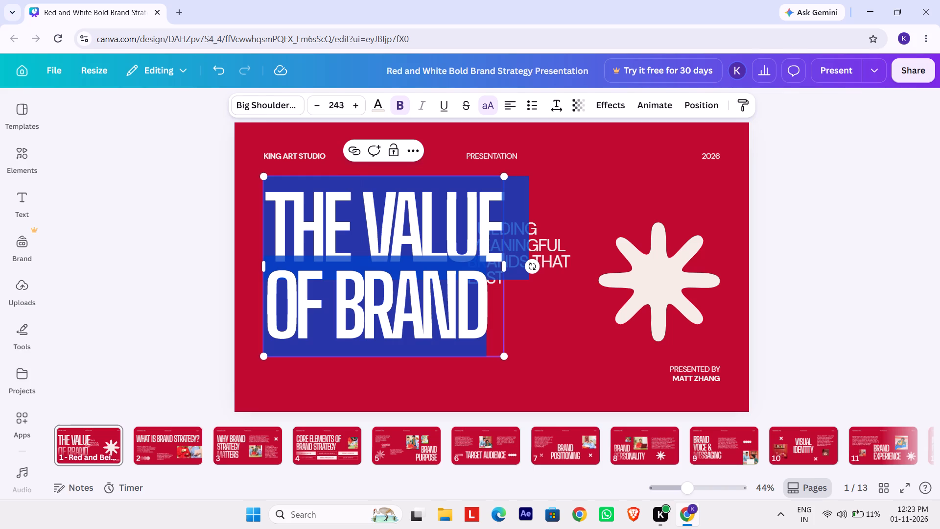
pyautogui.tripleClick(313, 98)
pyautogui.tripleClick(313, 98)
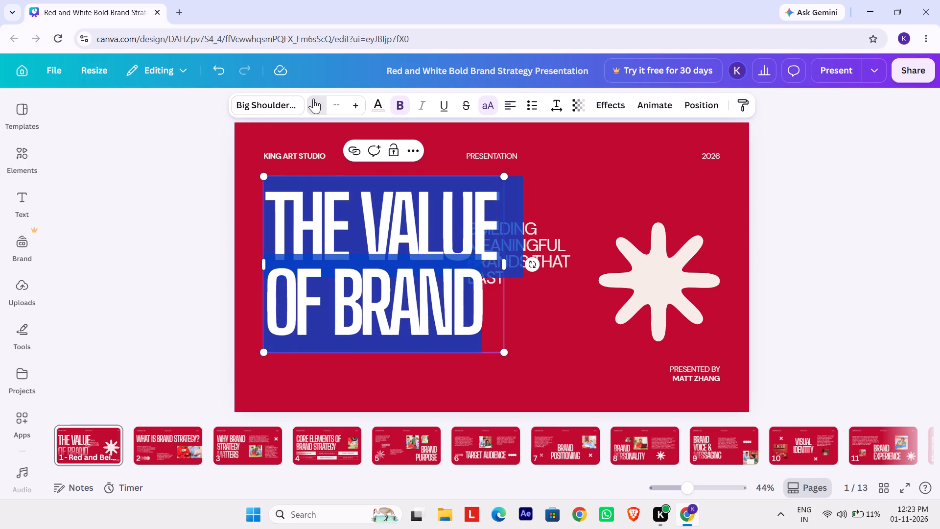
pyautogui.tripleClick(313, 98)
pyautogui.tripleClick(313, 98)
pyautogui.tripleClick(313, 98)
pyautogui.doubleClick(313, 98)
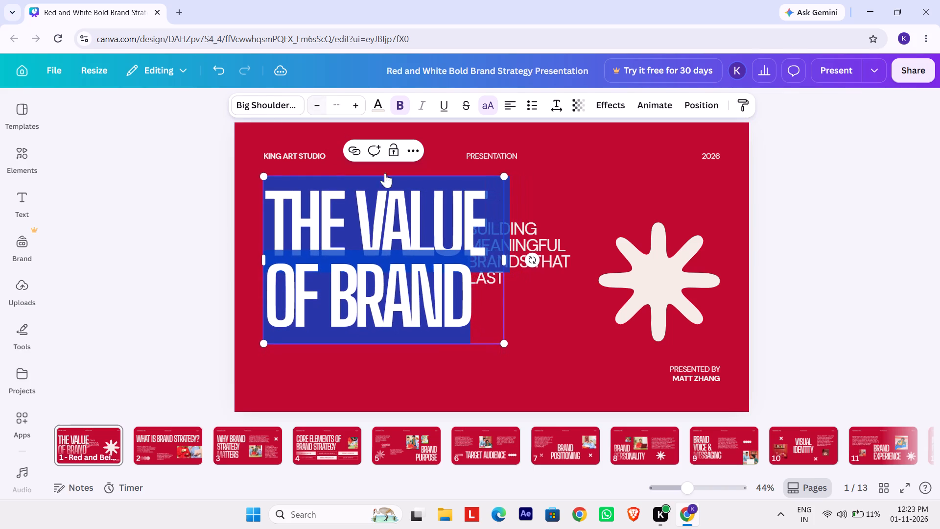
pyautogui.click(555, 327)
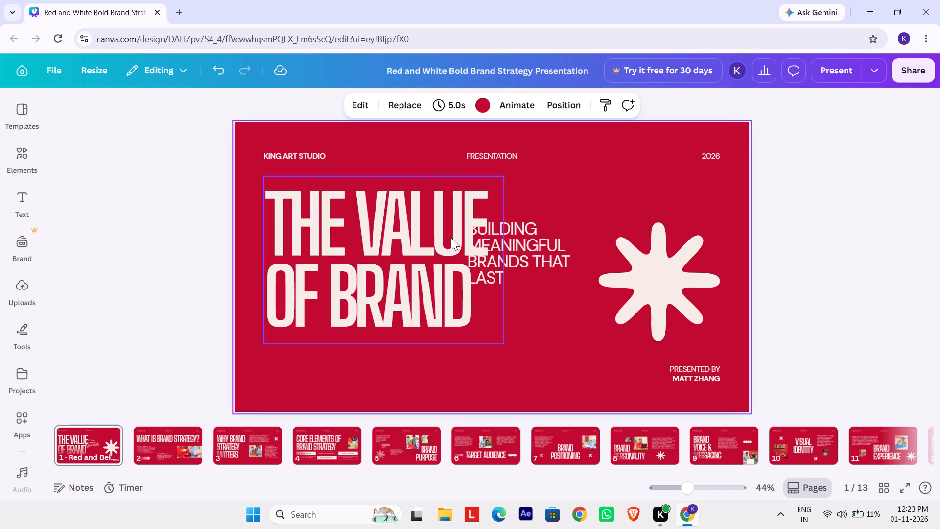
# Shift the page 1 title slightly down and left, and move the "Building meaningful brands that last" subtitle to its lower right.
pyautogui.moveTo(451, 238); pyautogui.dragTo(437, 267)
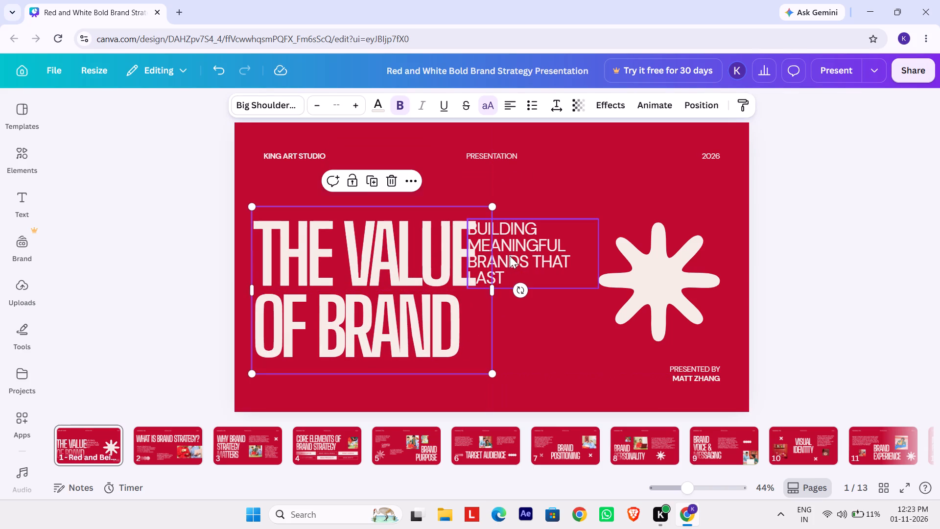
pyautogui.moveTo(525, 252); pyautogui.dragTo(548, 251)
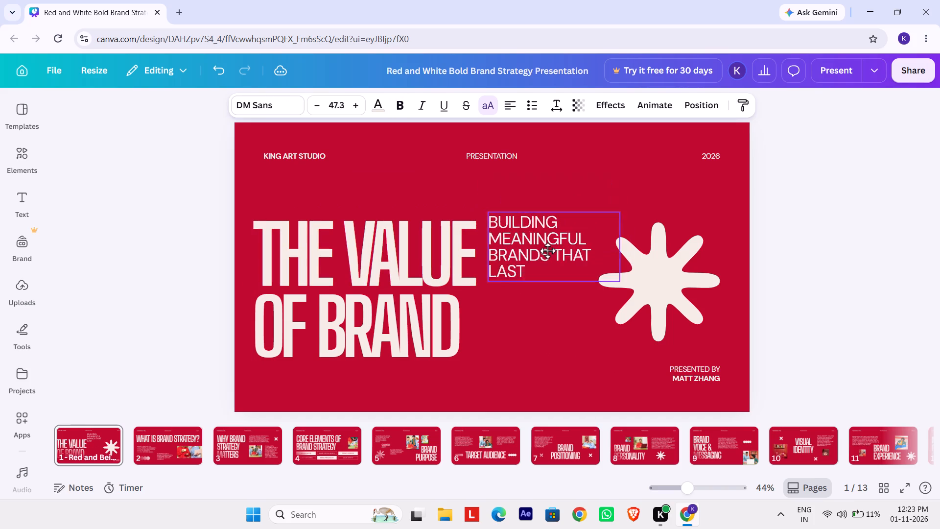
pyautogui.moveTo(548, 251); pyautogui.dragTo(540, 366)
# Move the page 1 star up and left, and raise the "Presented by" line and the presenter's name together below it.
pyautogui.moveTo(641, 294); pyautogui.dragTo(602, 247)
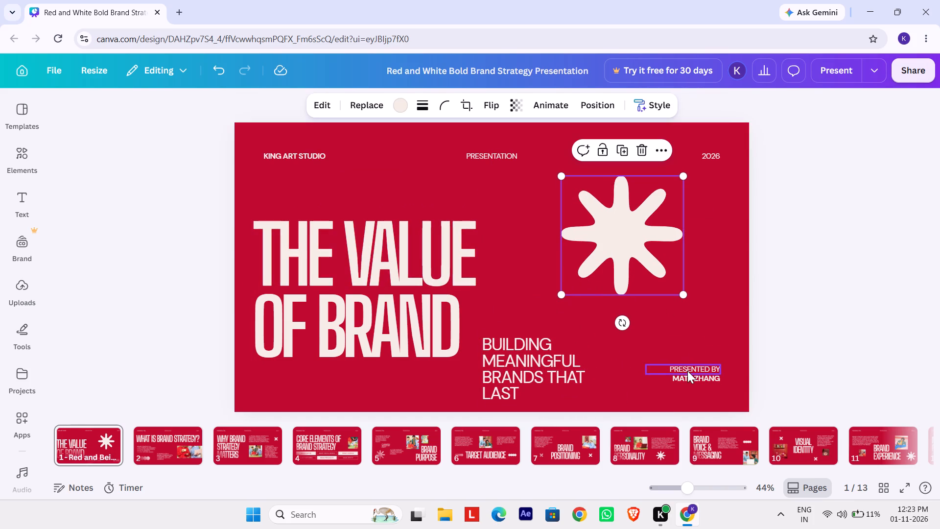
pyautogui.moveTo(688, 372); pyautogui.dragTo(682, 339)
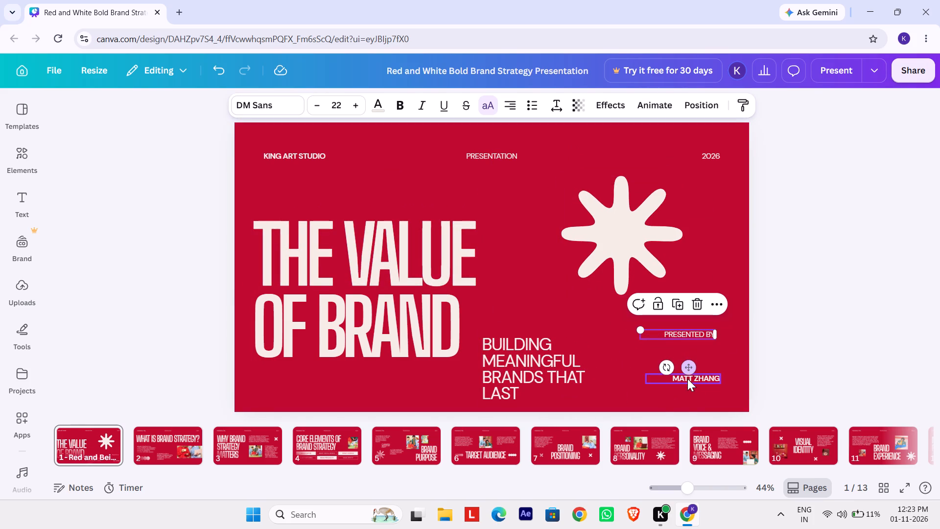
pyautogui.moveTo(687, 379); pyautogui.dragTo(681, 346)
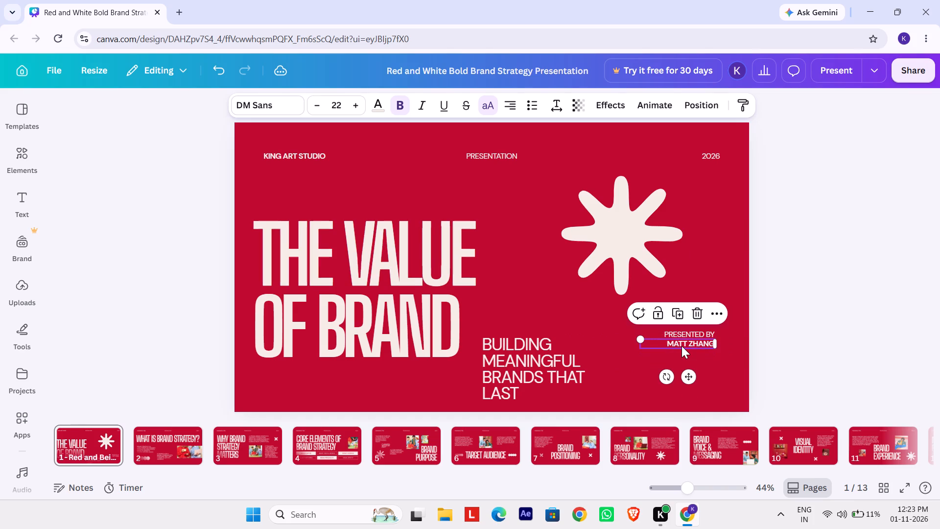
# Replace the presenter's name on page 1 with "Abhijet the great".
pyautogui.click(681, 346)
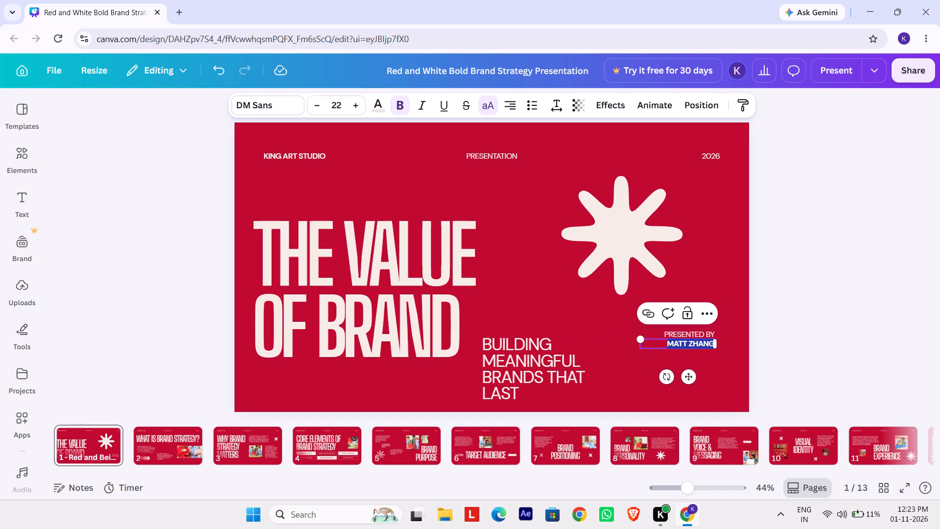
pyautogui.write('Abhi')
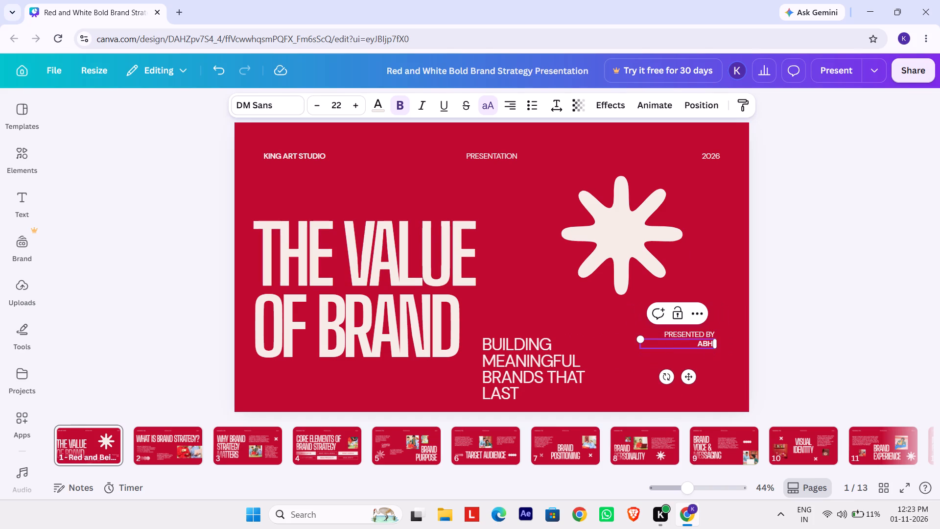
pyautogui.write('jet')
pyautogui.press('space')
pyautogui.write('the gra')
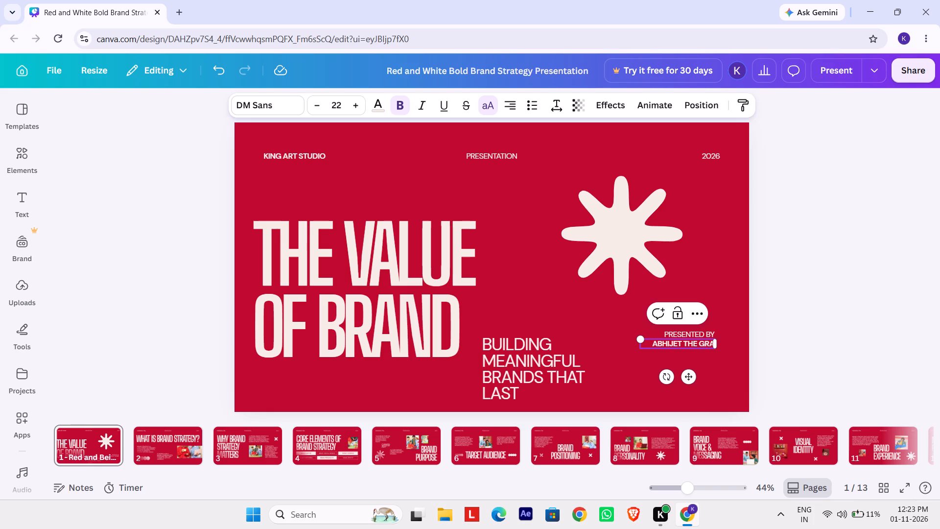
pyautogui.press('BackSpace')
pyautogui.write('eat')
# Replace the page 1 subtitle text with "The brand which have more knowledge".
pyautogui.doubleClick(520, 340)
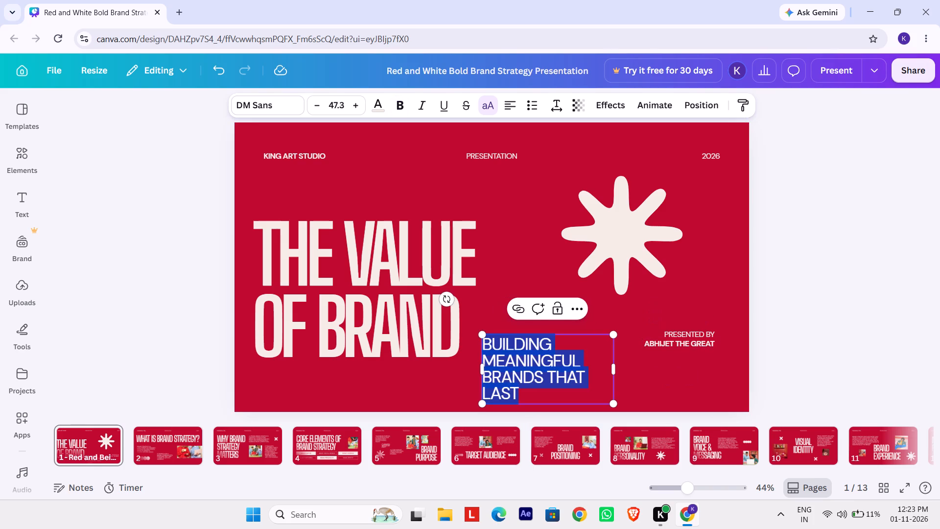
pyautogui.write('The brand not')
pyautogui.press('space')
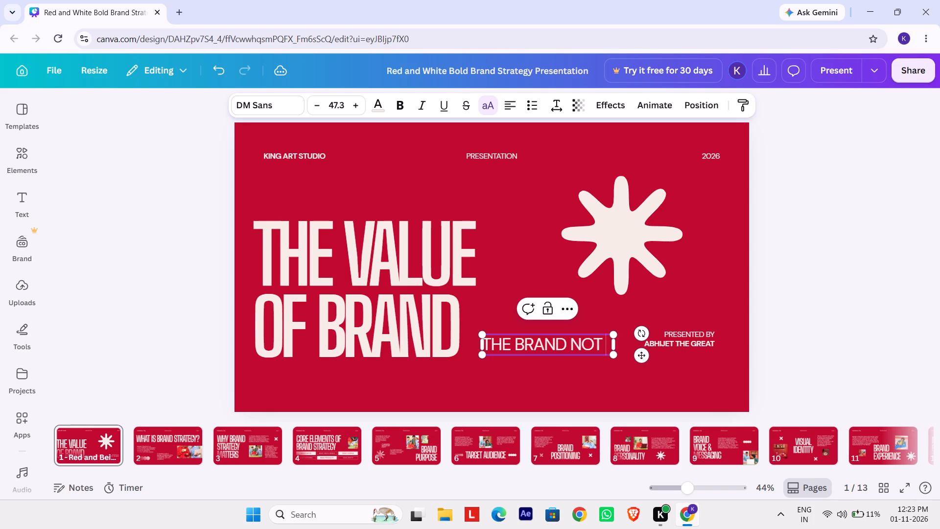
pyautogui.write('have')
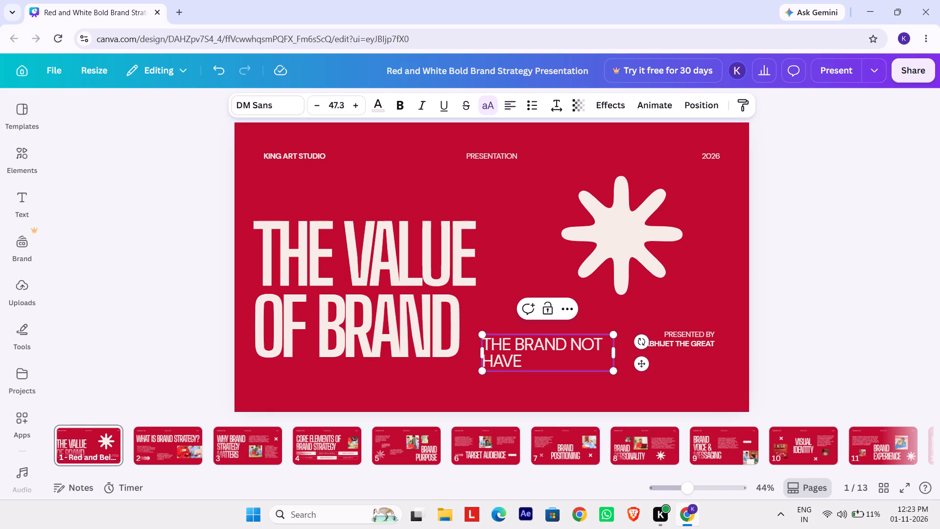
pyautogui.press('space')
pyautogui.press('BackSpace')
pyautogui.press('BackSpace')
pyautogui.press('BackSpace')
pyautogui.press('BackSpace')
pyautogui.press('BackSpace')
pyautogui.press('BackSpace')
pyautogui.press('BackSpace')
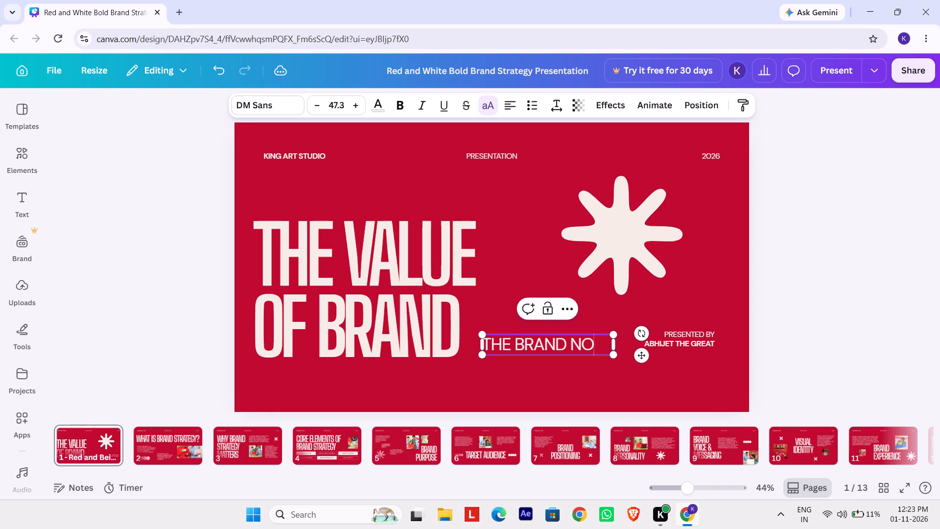
pyautogui.press('BackSpace')
pyautogui.press('BackSpace')
pyautogui.press('BackSpace')
pyautogui.press('space')
pyautogui.write('v')
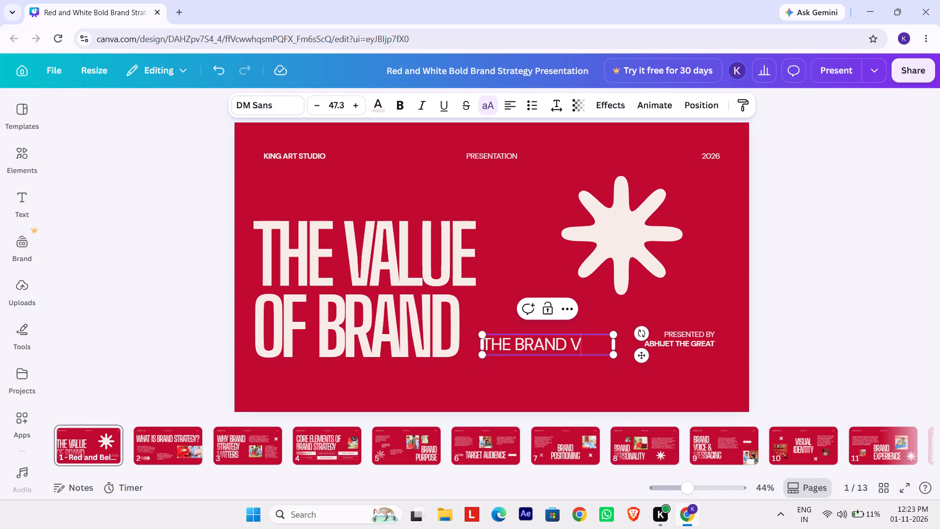
pyautogui.press('BackSpace')
pyautogui.write('which have more knowle')
pyautogui.write('dge')
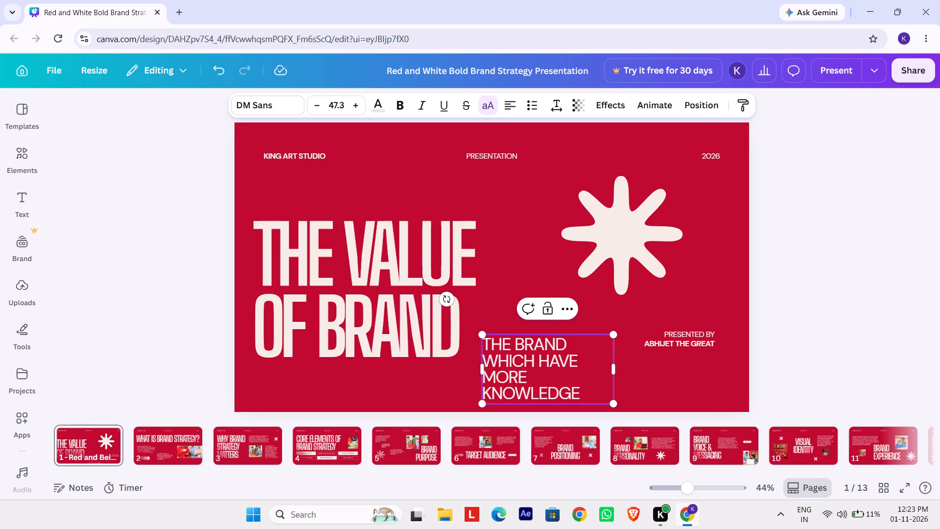
# Reduce the font size of the page 1 subtitle to 43.3.
pyautogui.click(314, 108)
pyautogui.click(314, 108)
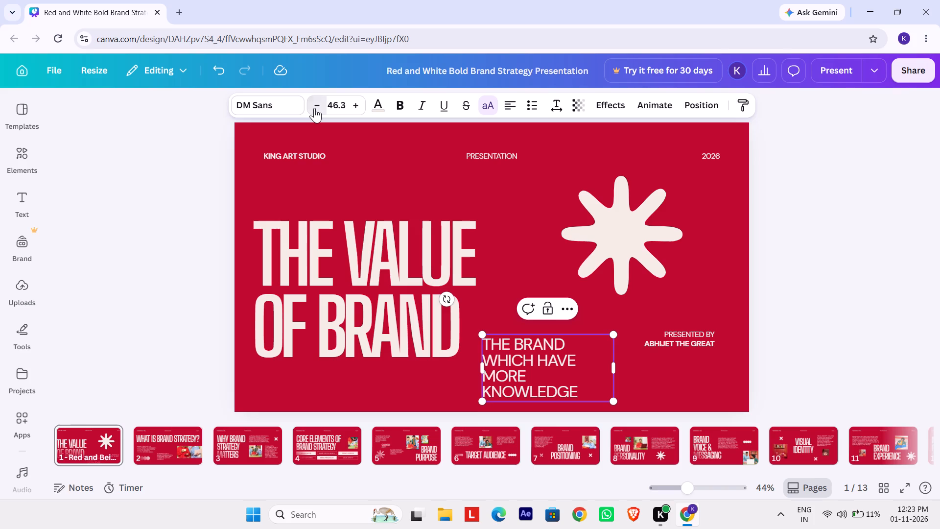
pyautogui.click(314, 108)
pyautogui.click(314, 108)
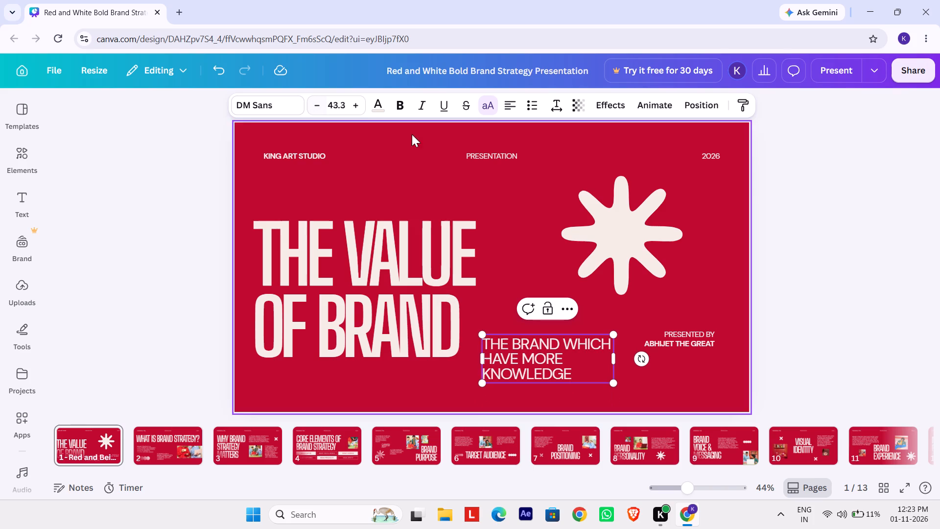
# Change the year in the page 2 header to 2026.
pyautogui.click(158, 443)
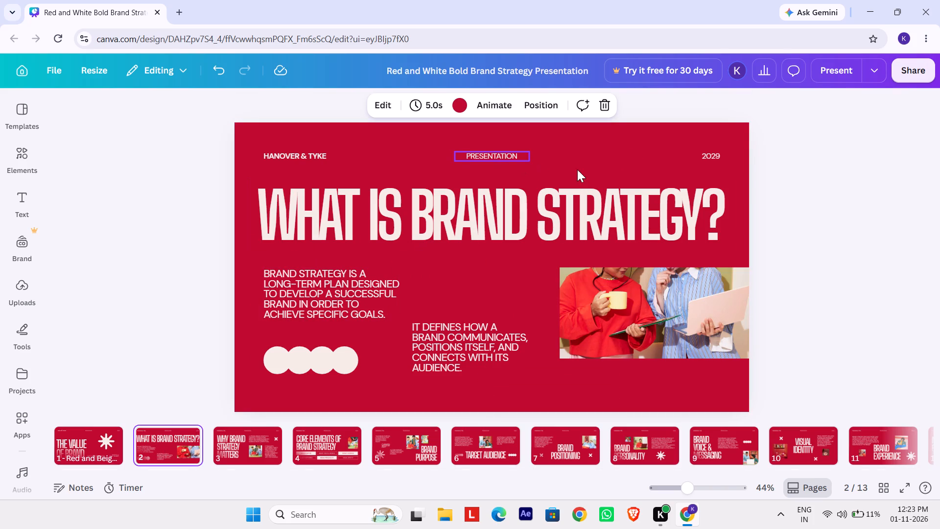
pyautogui.doubleClick(711, 158)
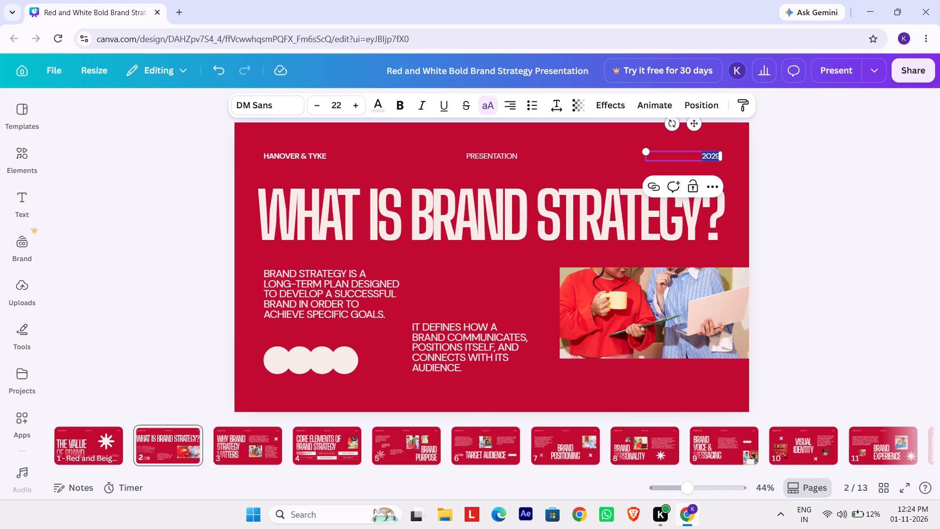
pyautogui.write('2026')
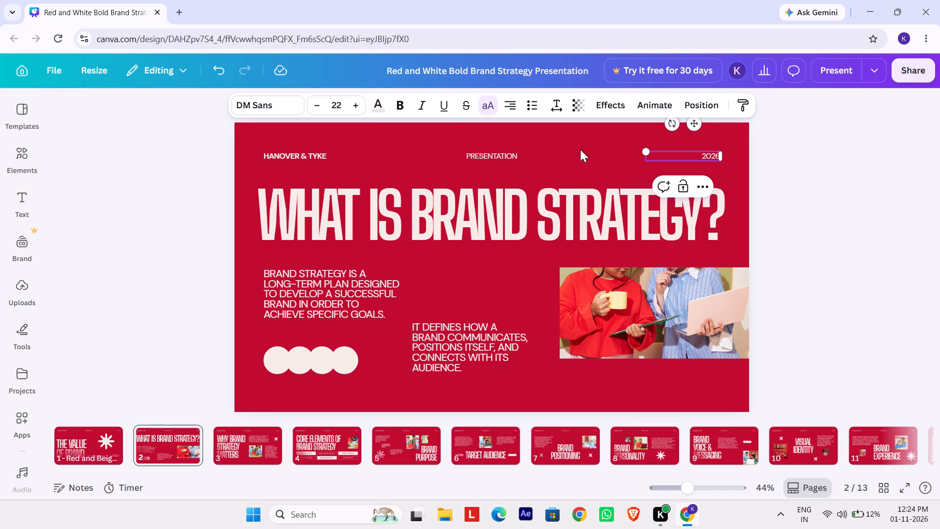
# Replace the company name in the page 2 header with "King art studio", matching page 1.
pyautogui.doubleClick(304, 152)
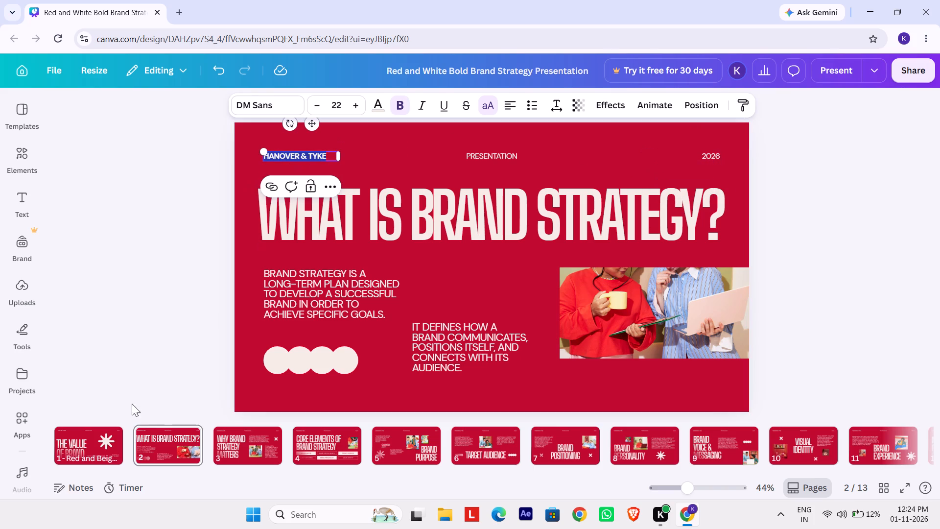
pyautogui.click(106, 437)
pyautogui.click(197, 450)
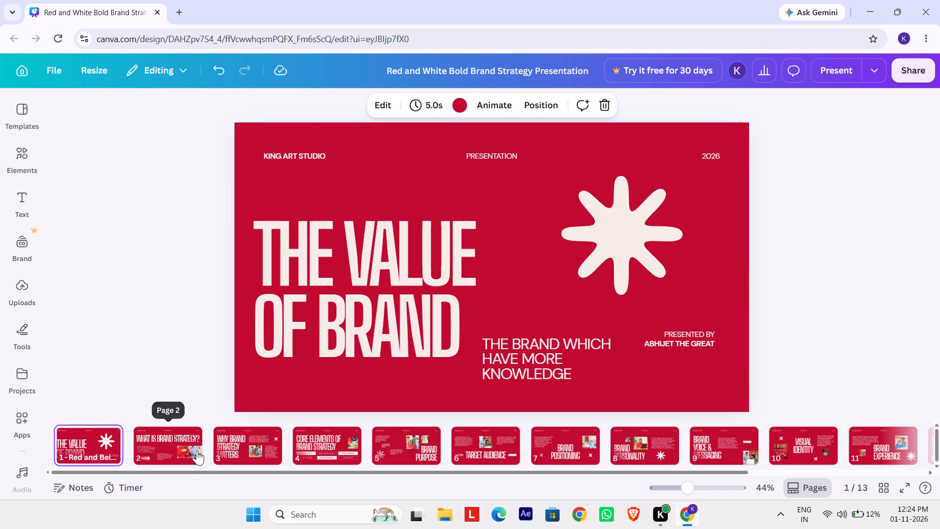
pyautogui.doubleClick(305, 152)
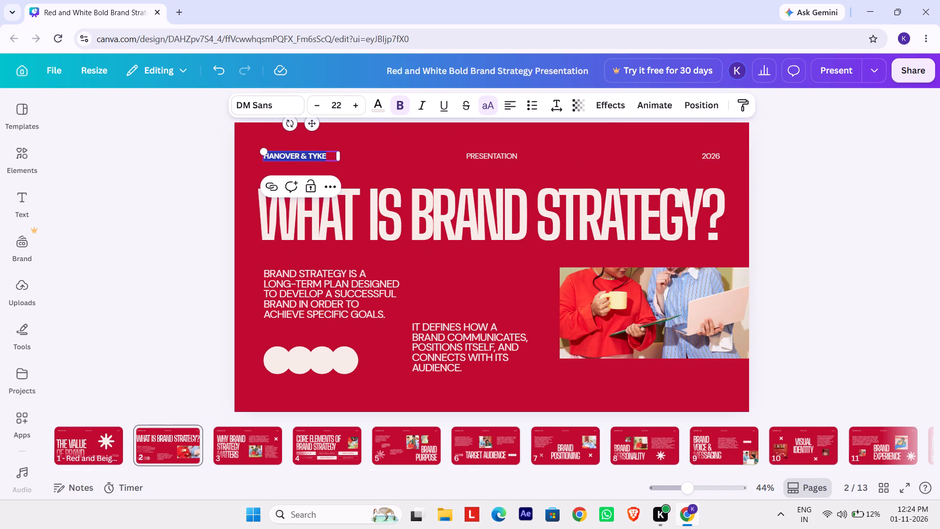
pyautogui.write('Kin')
pyautogui.write('g art studio')
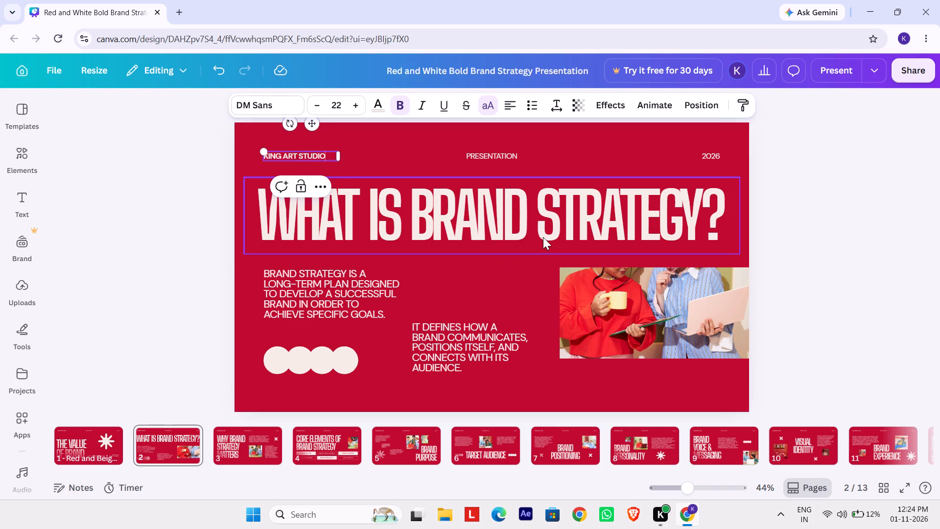
# Move the page 2 photo to the left half and stack the two text paragraphs, left-aligned, on the right side.
pyautogui.moveTo(642, 332); pyautogui.dragTo(360, 354)
pyautogui.moveTo(313, 283); pyautogui.dragTo(628, 262)
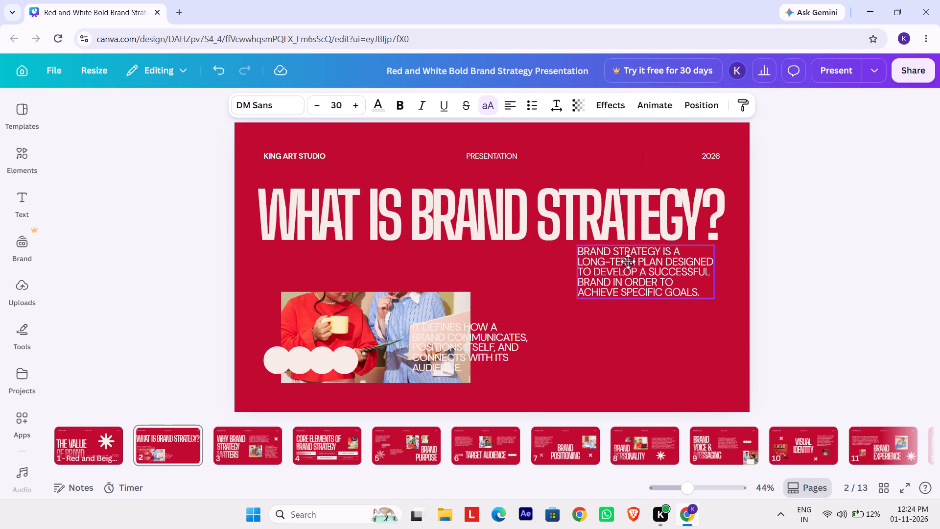
pyautogui.moveTo(628, 262); pyautogui.dragTo(627, 273)
pyautogui.moveTo(496, 339); pyautogui.dragTo(685, 360)
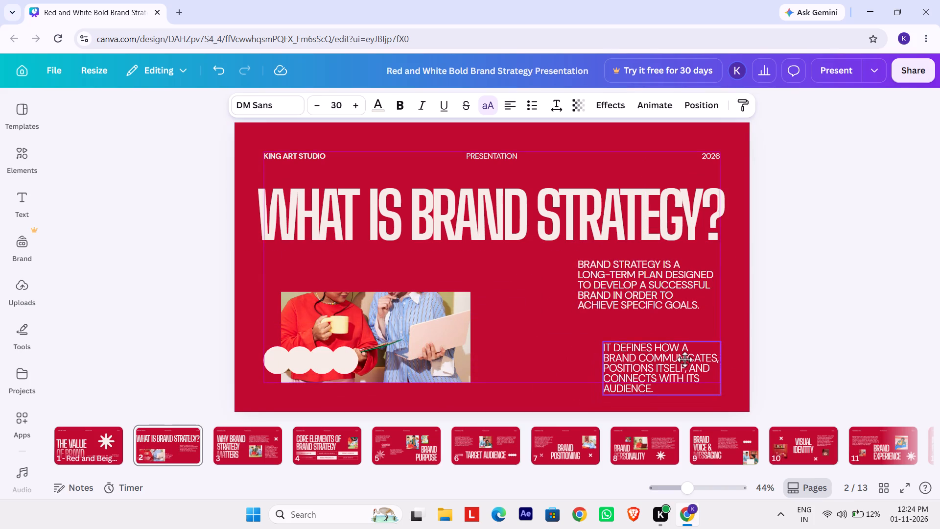
pyautogui.moveTo(685, 360); pyautogui.dragTo(664, 355)
# Place the page 2 photo directly below the title, left-aligned with the header, and move the row of circles down beneath it.
pyautogui.moveTo(366, 319); pyautogui.dragTo(329, 299)
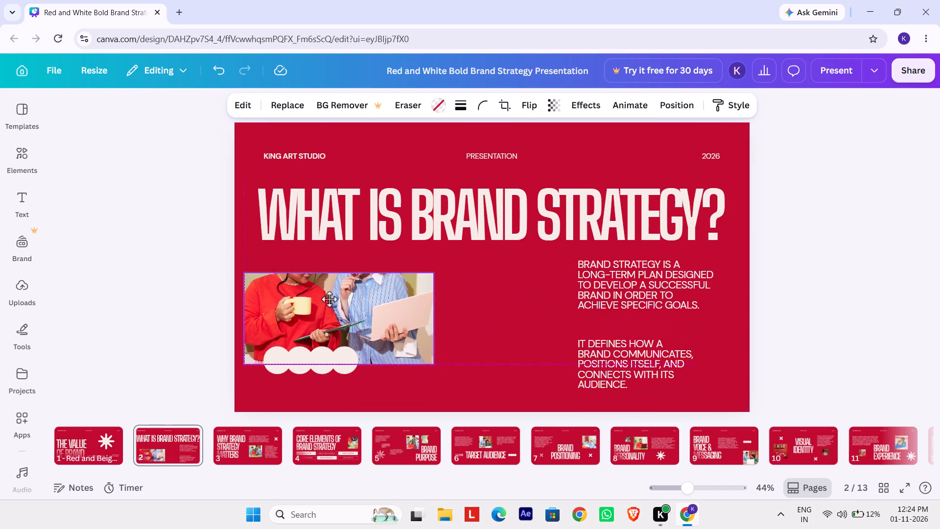
pyautogui.moveTo(329, 299); pyautogui.dragTo(347, 280)
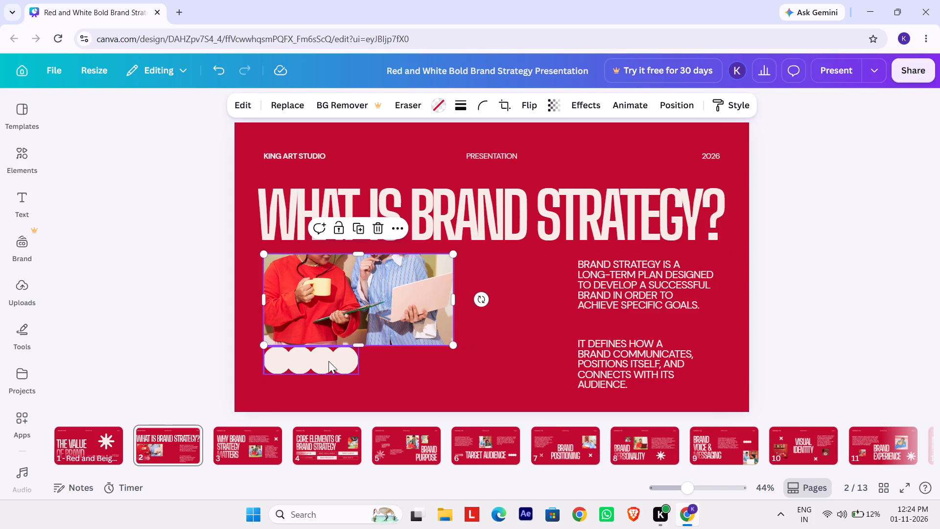
pyautogui.moveTo(329, 362); pyautogui.dragTo(326, 386)
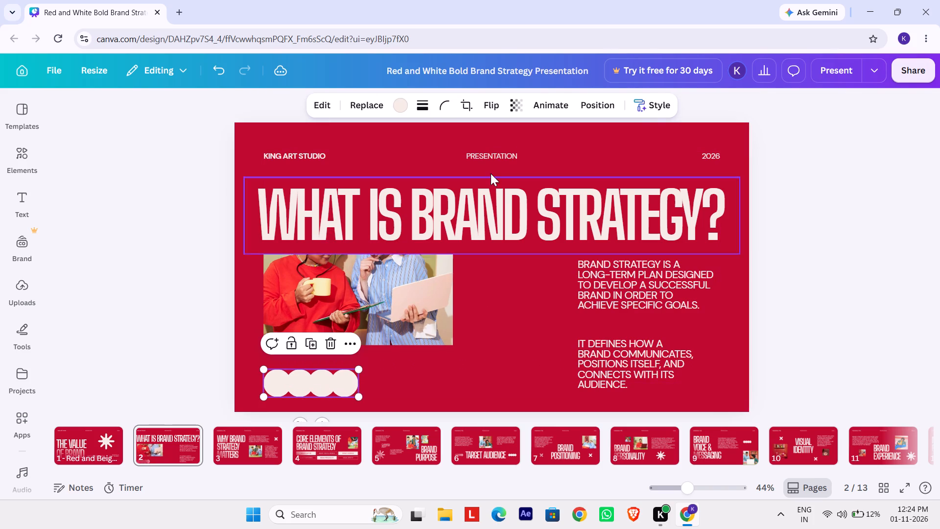
# Replace the page 2 title with "The brand strategy not tell everyone".
pyautogui.tripleClick(475, 225)
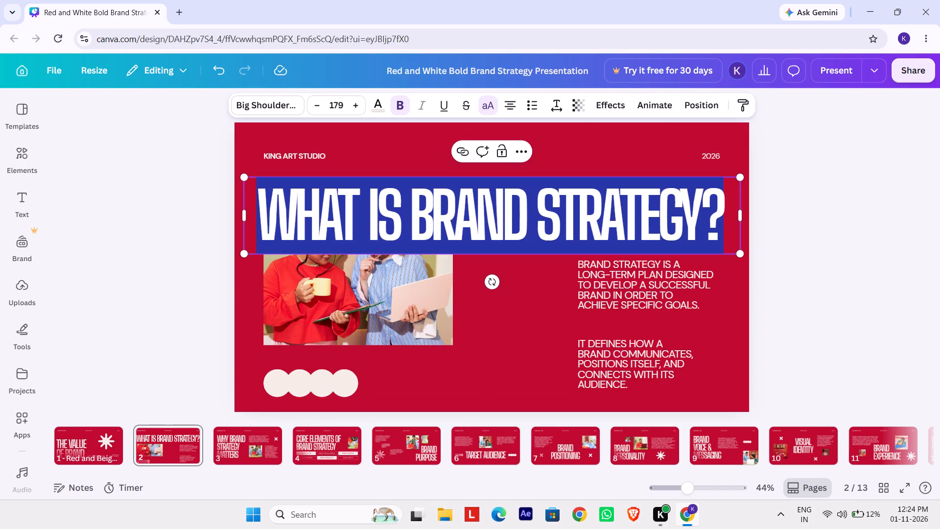
pyautogui.write('The')
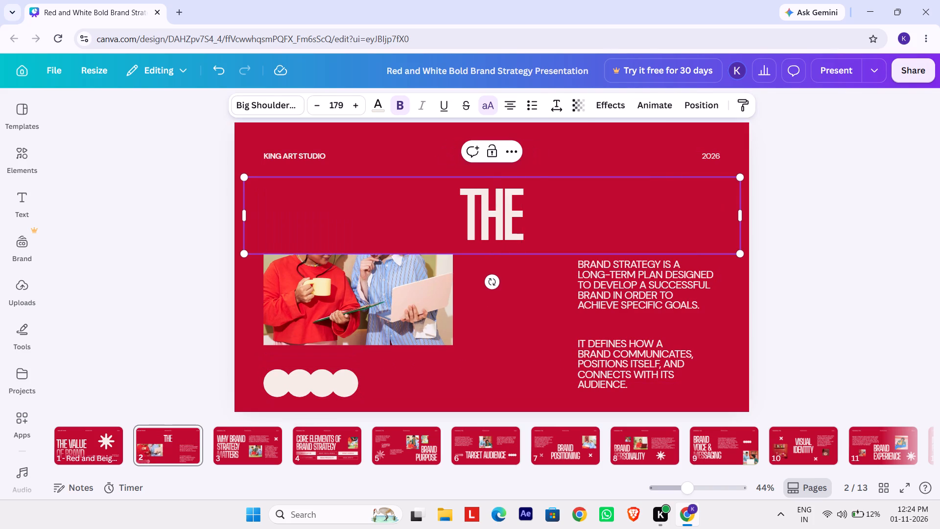
pyautogui.press('space')
pyautogui.write('brand')
pyautogui.press('space')
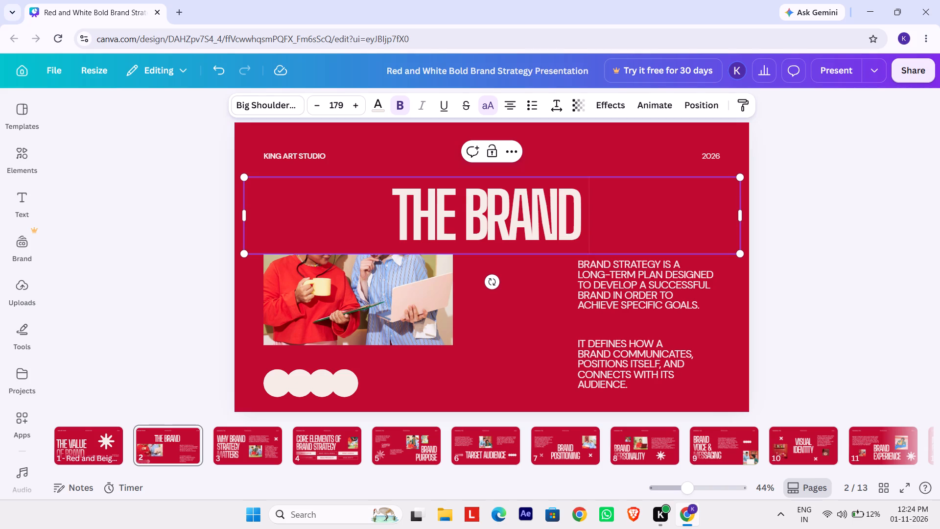
pyautogui.write('strategy')
pyautogui.press('space')
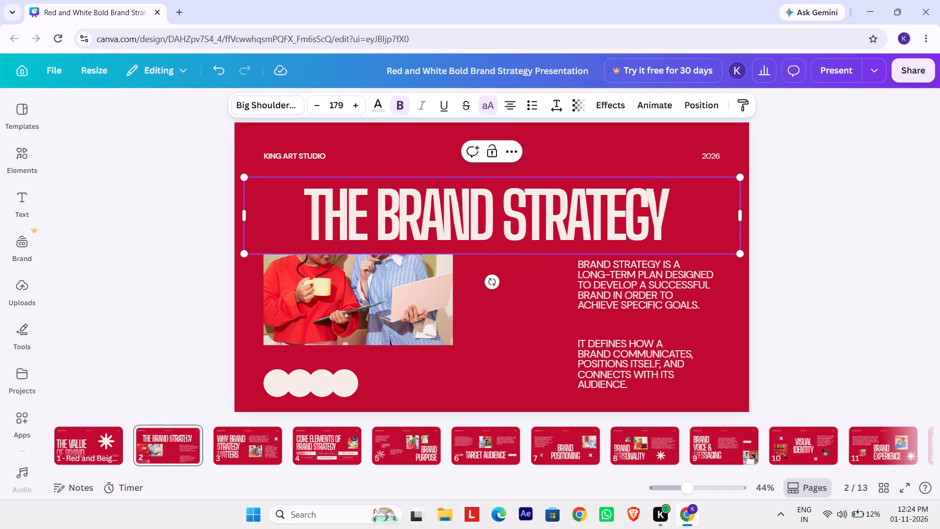
pyautogui.press('BackSpace')
pyautogui.press('BackSpace')
pyautogui.write('y')
pyautogui.press('space')
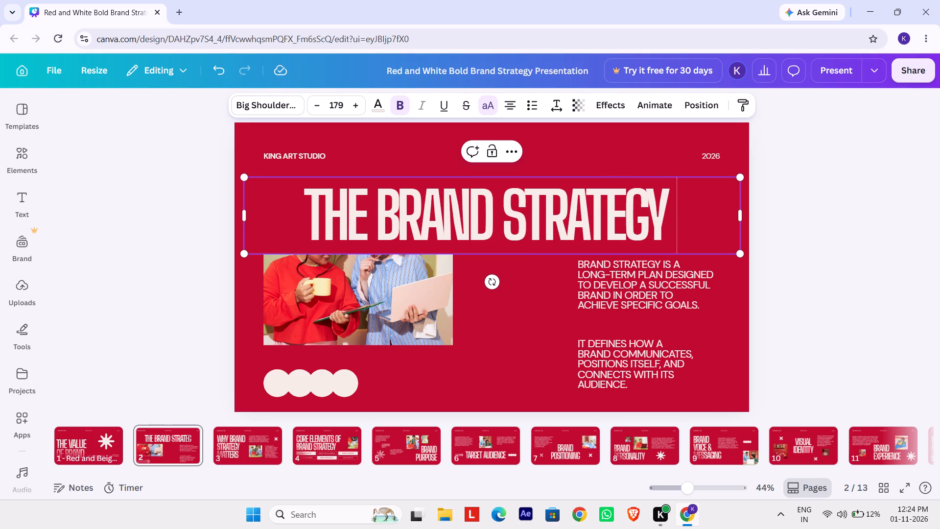
pyautogui.write('not tell ever')
pyautogui.write('yone')
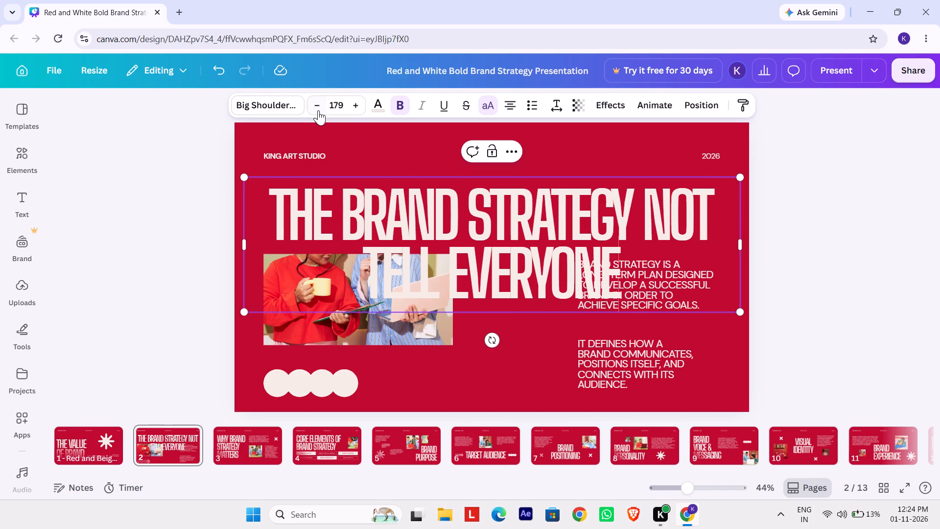
# Reduce the page 2 title's font size to 122 to fit it on a single line.
pyautogui.tripleClick(316, 108)
pyautogui.tripleClick(316, 108)
pyautogui.tripleClick(316, 108)
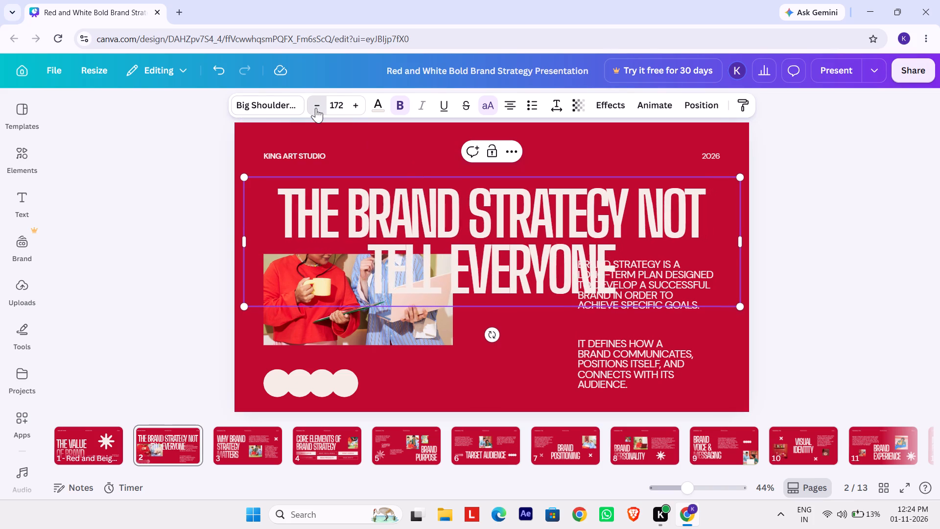
pyautogui.tripleClick(316, 108)
pyautogui.tripleClick(316, 108)
pyautogui.tripleClick(316, 108)
pyautogui.tripleClick(316, 108)
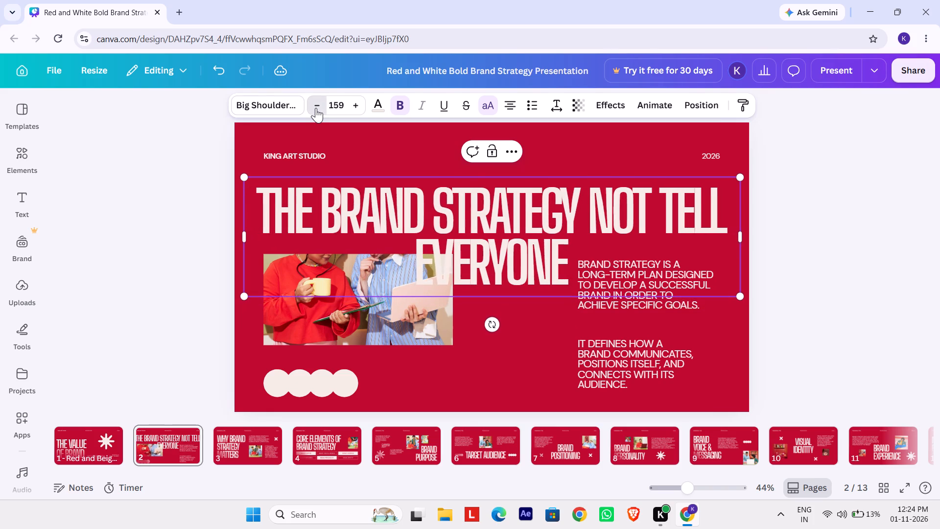
pyautogui.tripleClick(316, 108)
pyautogui.tripleClick(316, 108)
pyautogui.tripleClick(316, 108)
pyautogui.doubleClick(316, 108)
pyautogui.moveTo(316, 108); pyautogui.dragTo(319, 103)
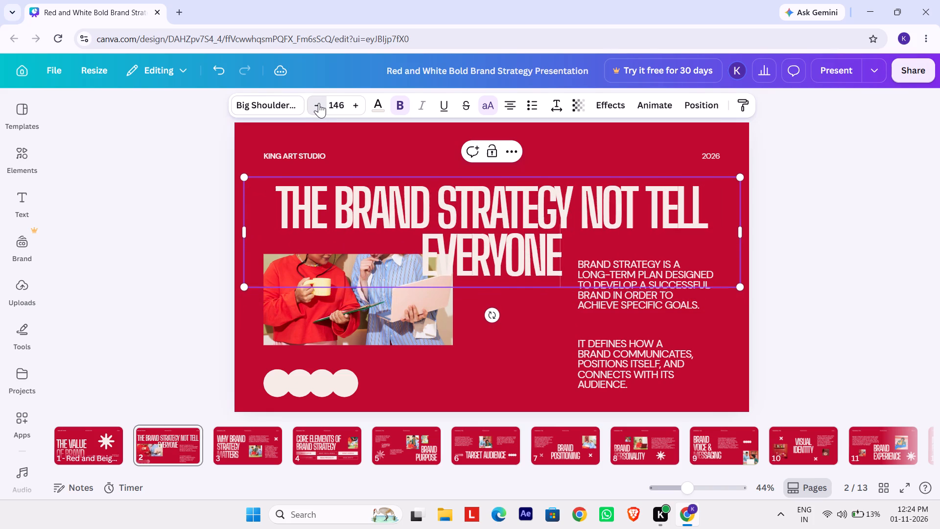
pyautogui.tripleClick(319, 103)
pyautogui.tripleClick(319, 103)
pyautogui.tripleClick(319, 103)
pyautogui.tripleClick(319, 103)
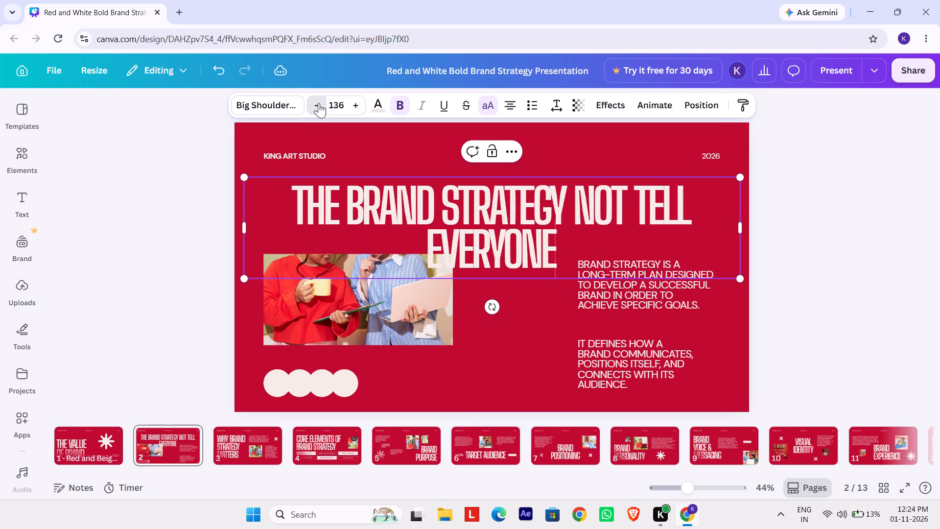
pyautogui.tripleClick(319, 103)
pyautogui.tripleClick(319, 103)
pyautogui.tripleClick(319, 103)
pyautogui.tripleClick(319, 103)
pyautogui.click(319, 103)
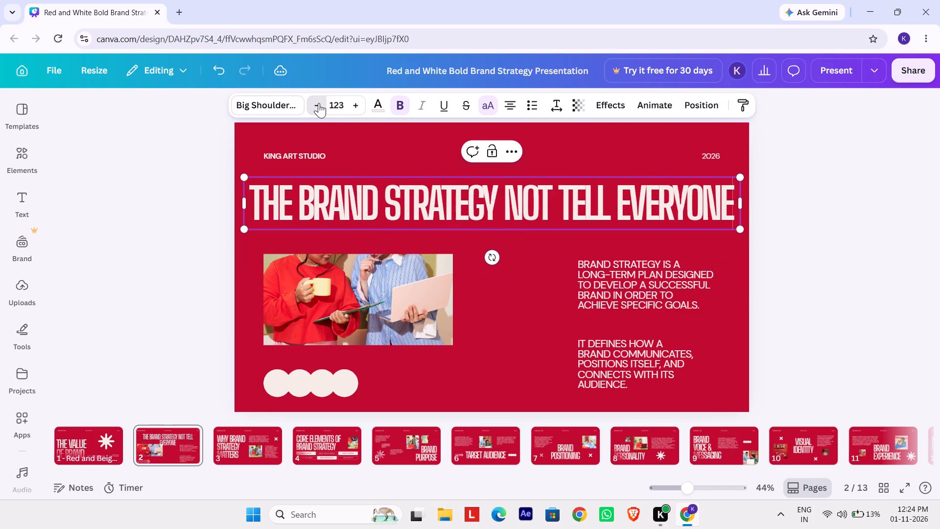
pyautogui.click(352, 105)
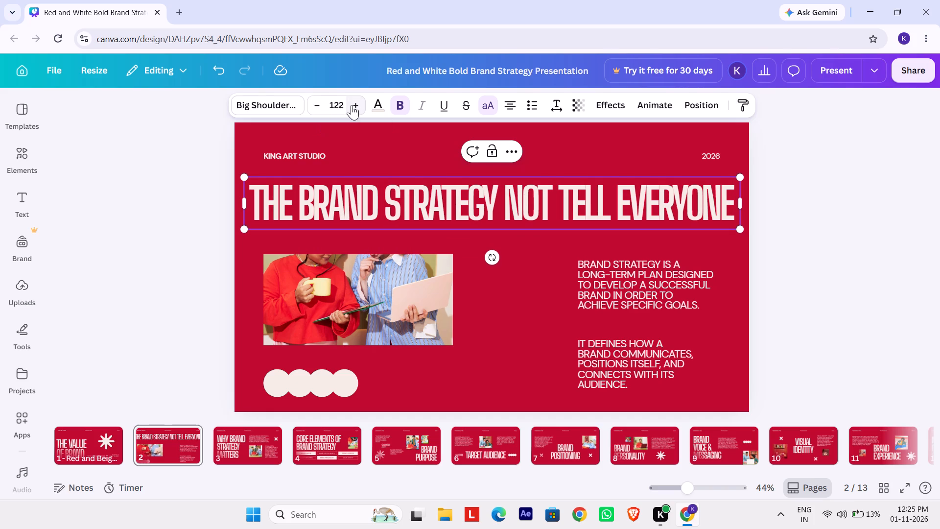
# Replace the upper page 2 paragraph with "Brand strategy is not tell the ideal to everyone just plan the ideas and process on it".
pyautogui.tripleClick(602, 270)
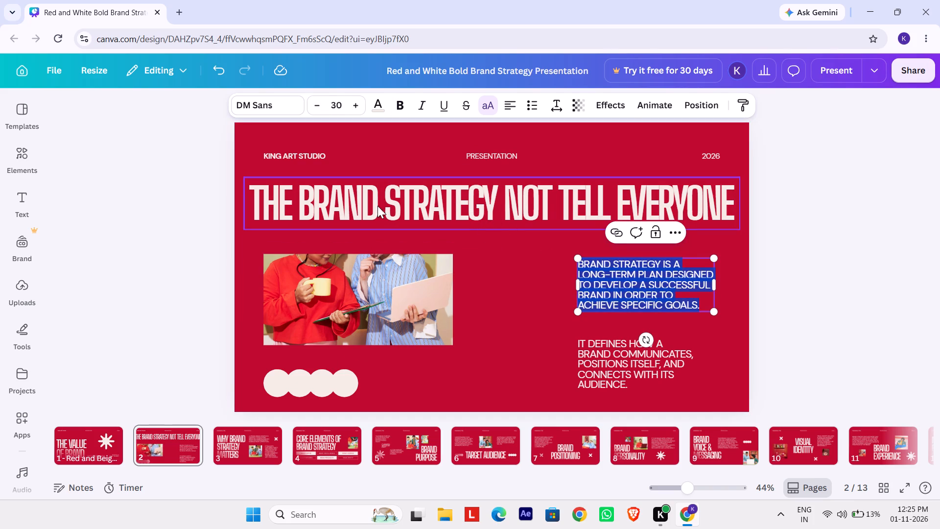
pyautogui.tripleClick(620, 278)
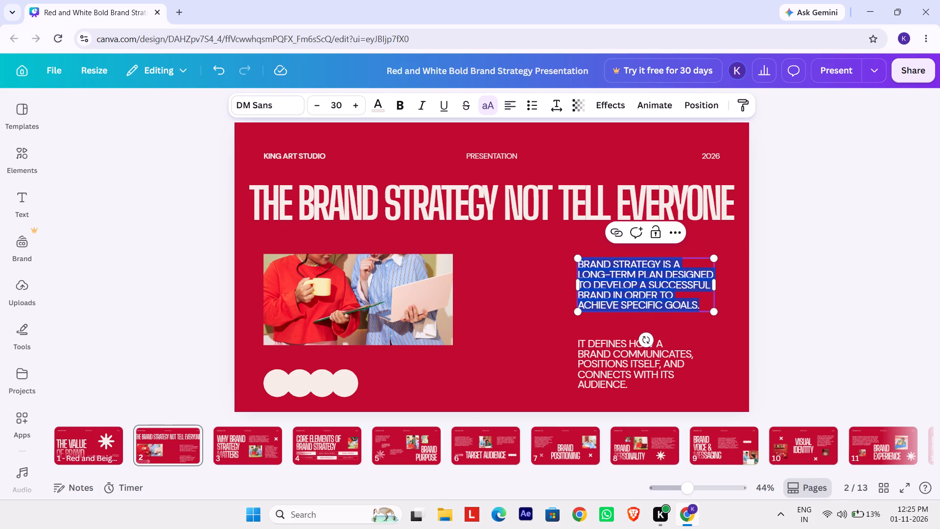
pyautogui.write('Brand s')
pyautogui.press('t')
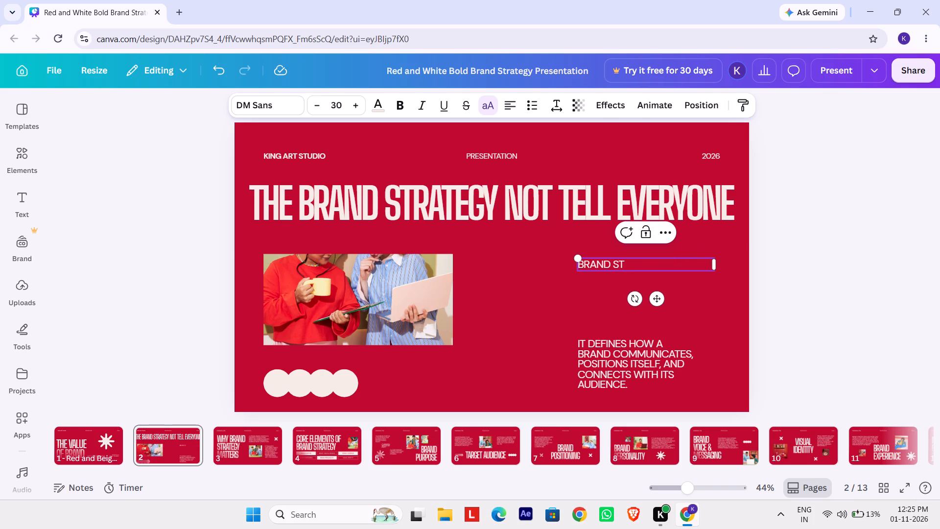
pyautogui.write('ra')
pyautogui.write('tegy is not')
pyautogui.press('space')
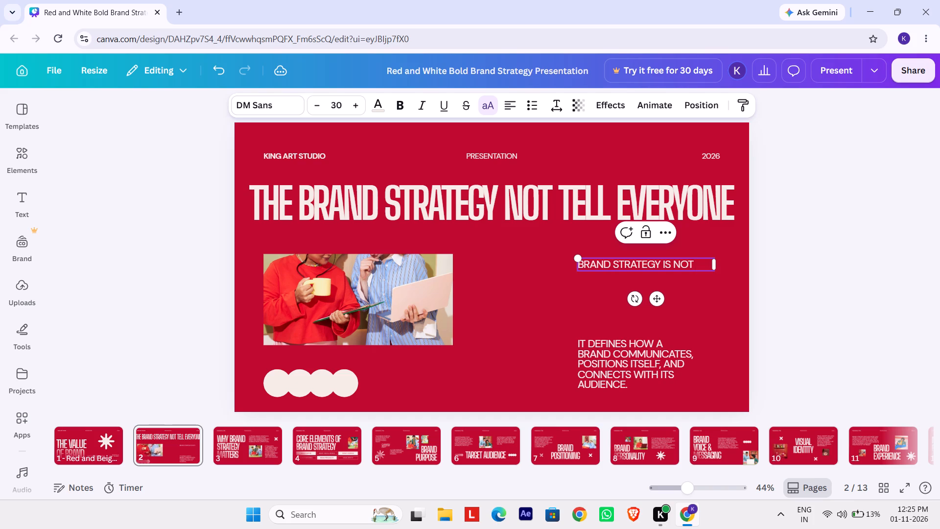
pyautogui.write('tell the ideal to everyone just plan')
pyautogui.press('space')
pyautogui.press('t')
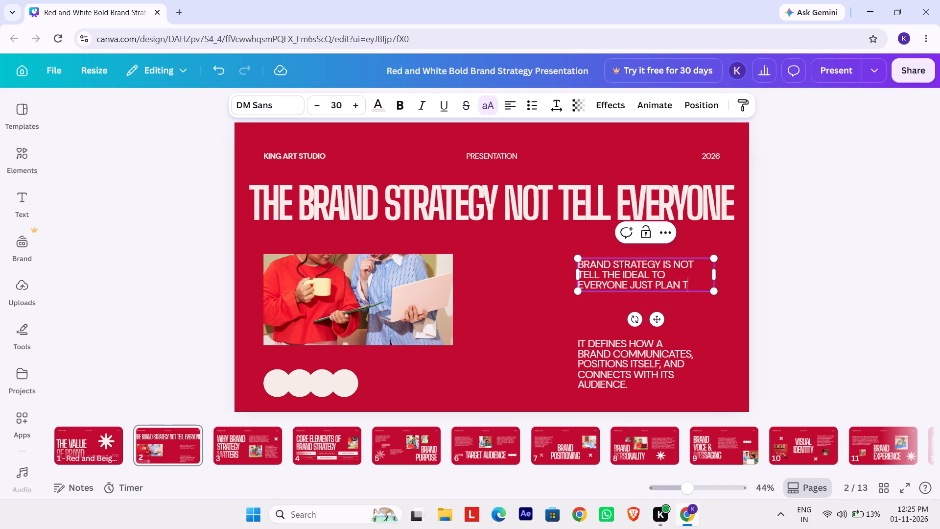
pyautogui.write('he')
pyautogui.press('space')
pyautogui.press('o')
pyautogui.press('BackSpace')
pyautogui.write('idaes')
pyautogui.press('BackSpace')
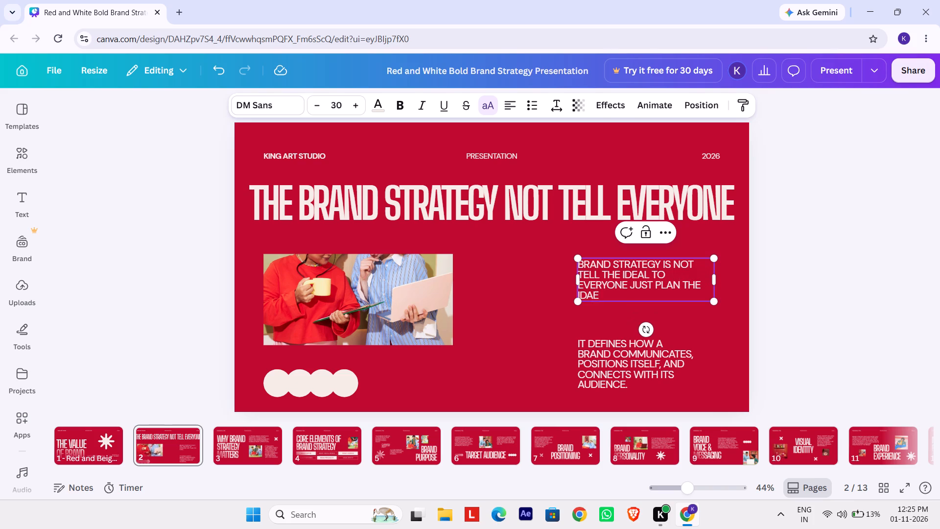
pyautogui.press('BackSpace')
pyautogui.press('BackSpace')
pyautogui.write('esa')
pyautogui.press('BackSpace')
pyautogui.press('BackSpace')
pyautogui.write('ad')
pyautogui.press('space')
pyautogui.press('BackSpace')
pyautogui.press('BackSpace')
pyautogui.write('s and')
pyautogui.press('space')
pyautogui.write('proceess on')
pyautogui.press('space')
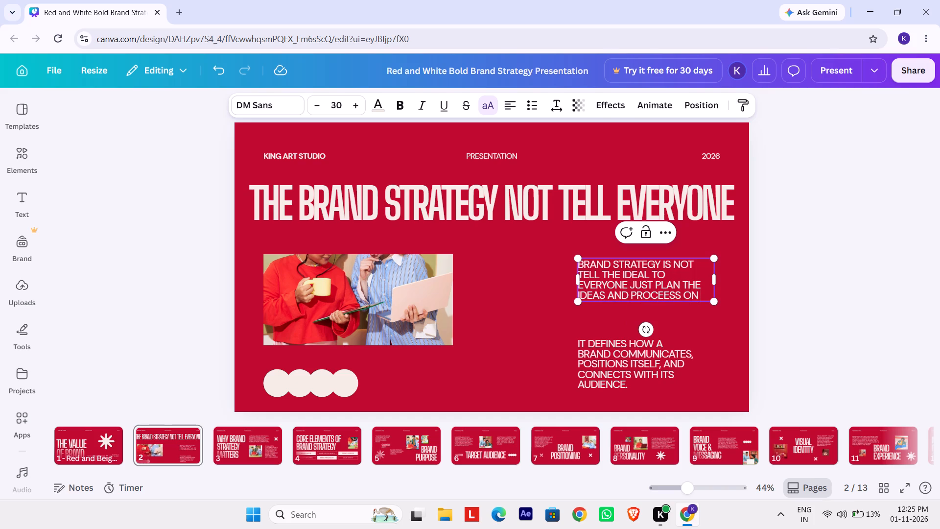
pyautogui.press('BackSpace')
pyautogui.press('BackSpace')
pyautogui.press('BackSpace')
pyautogui.press('BackSpace')
pyautogui.press('BackSpace')
pyautogui.press('BackSpace')
pyautogui.press('s')
pyautogui.press('BackSpace')
pyautogui.press('BackSpace')
pyautogui.write('ss on')
pyautogui.press('space')
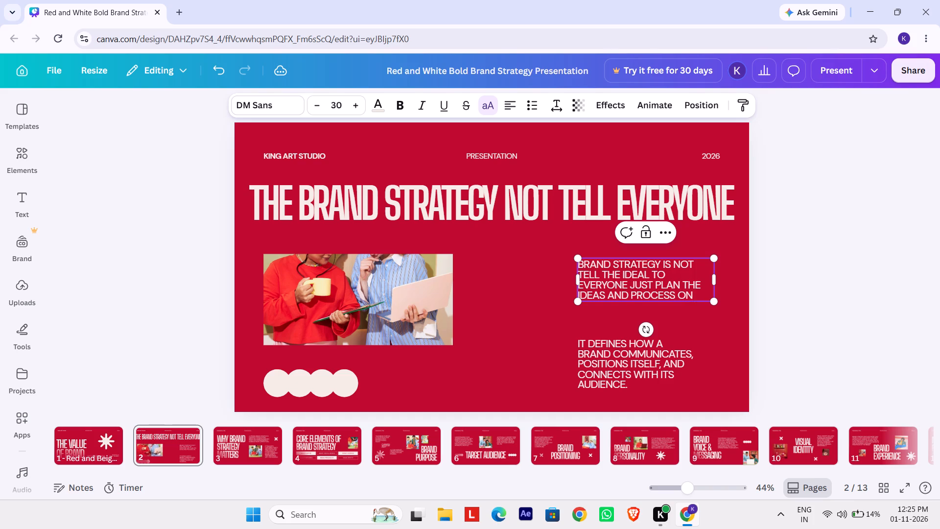
pyautogui.write('it')
# Replace the lower page 2 paragraph with "our brand define to team how everyone work with the program and how to handle it".
pyautogui.doubleClick(589, 355)
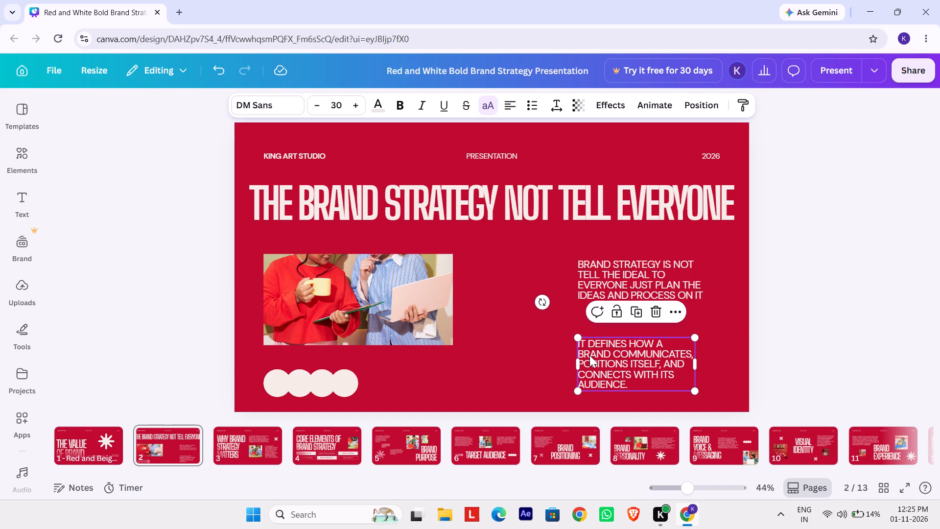
pyautogui.click(589, 355)
pyautogui.write('our brand define to team how everyone work')
pyautogui.press('space')
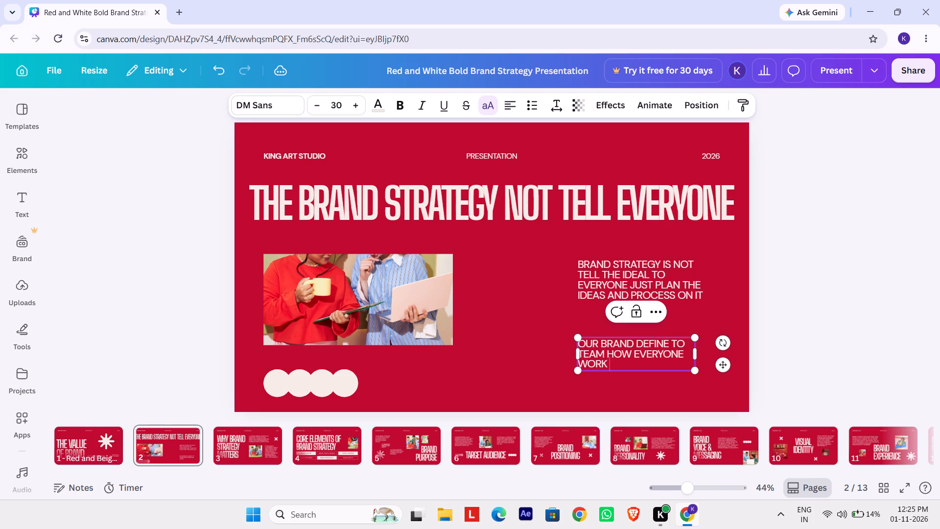
pyautogui.write('with')
pyautogui.press('space')
pyautogui.write('the')
pyautogui.press('space')
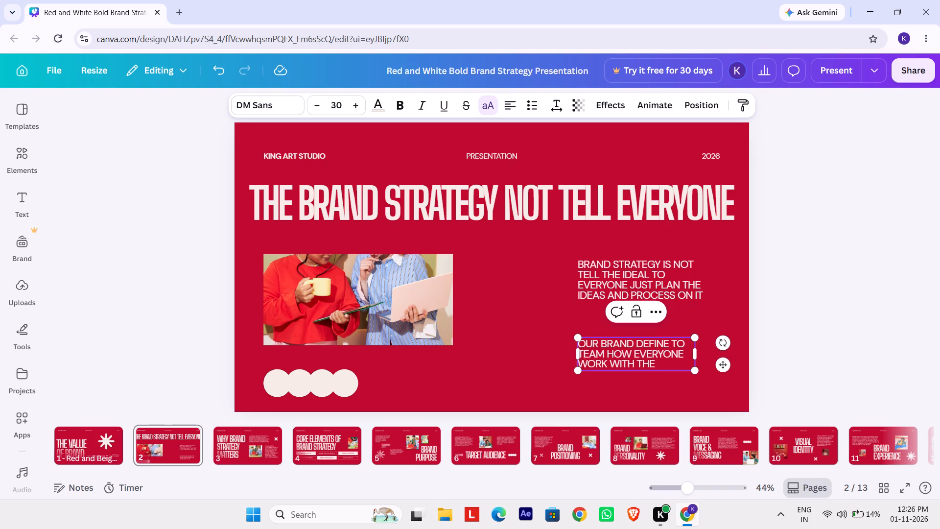
pyautogui.write('program and how to handle it')
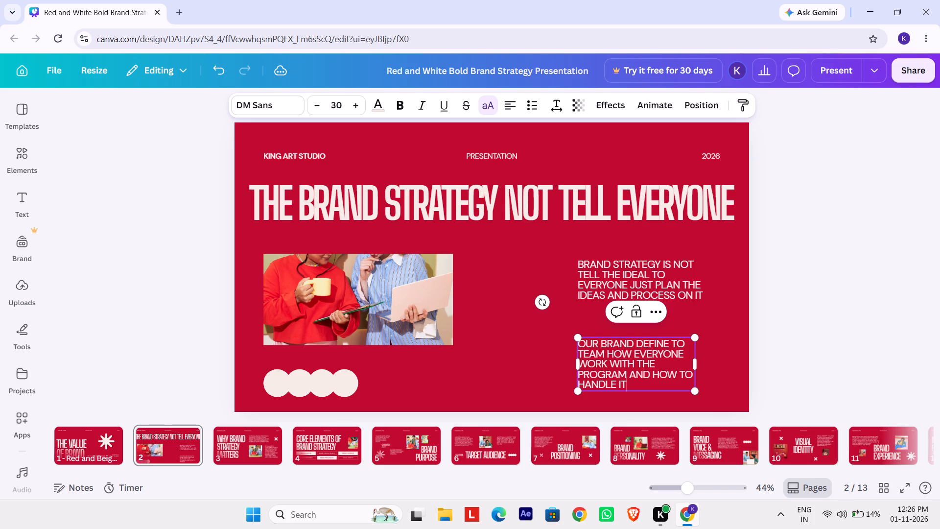
pyautogui.press('space')
pyautogui.press('.')
pyautogui.press('BackSpace')
pyautogui.press('BackSpace')
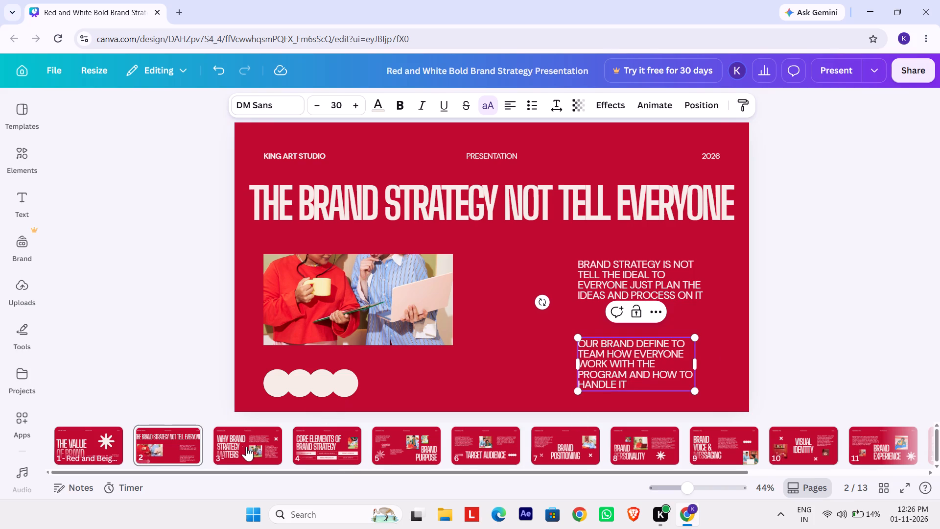
# Change the year in the page 3 header to 2026.
pyautogui.click(241, 445)
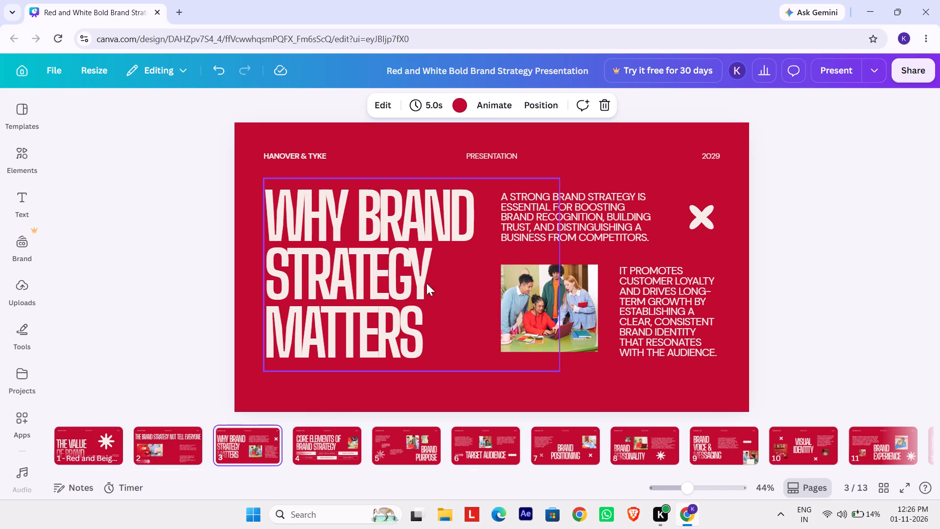
pyautogui.doubleClick(707, 156)
pyautogui.write('2026')
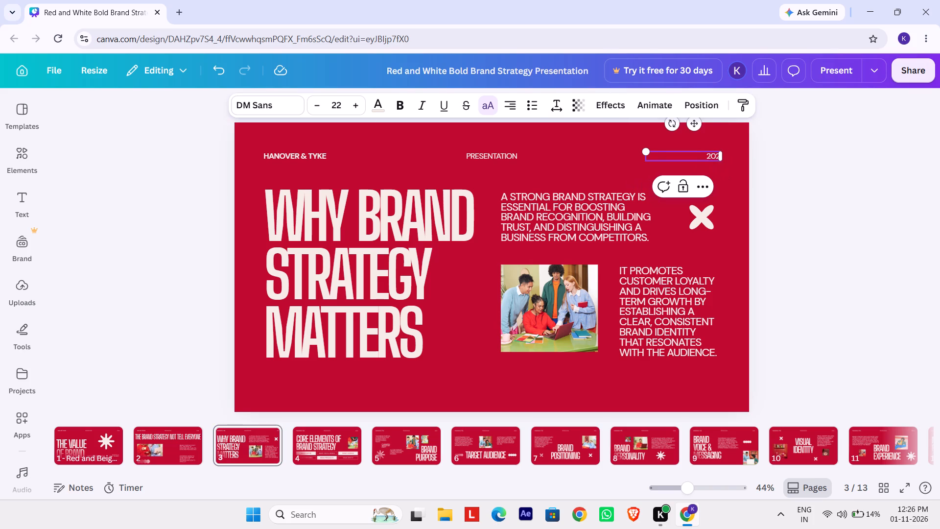
# Replace the company name in the page 3 header with "King Art Studio".
pyautogui.doubleClick(320, 158)
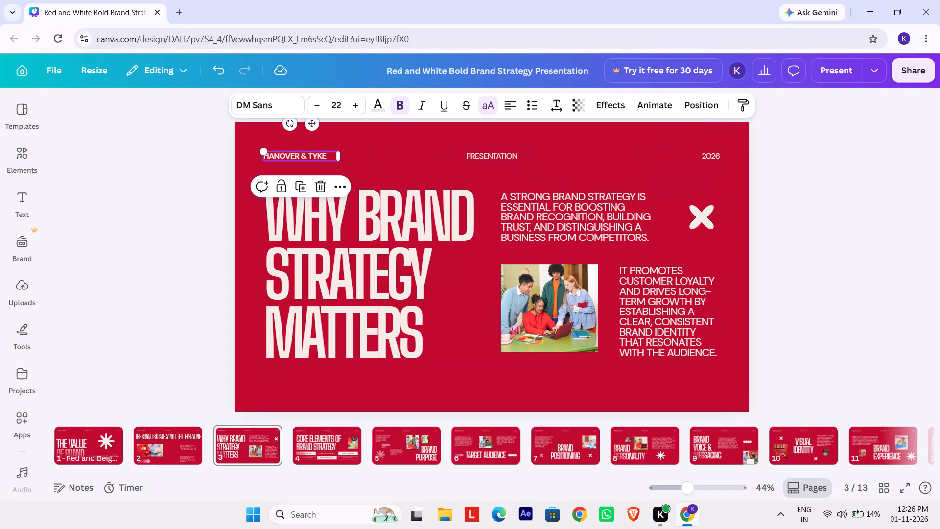
pyautogui.press('a')
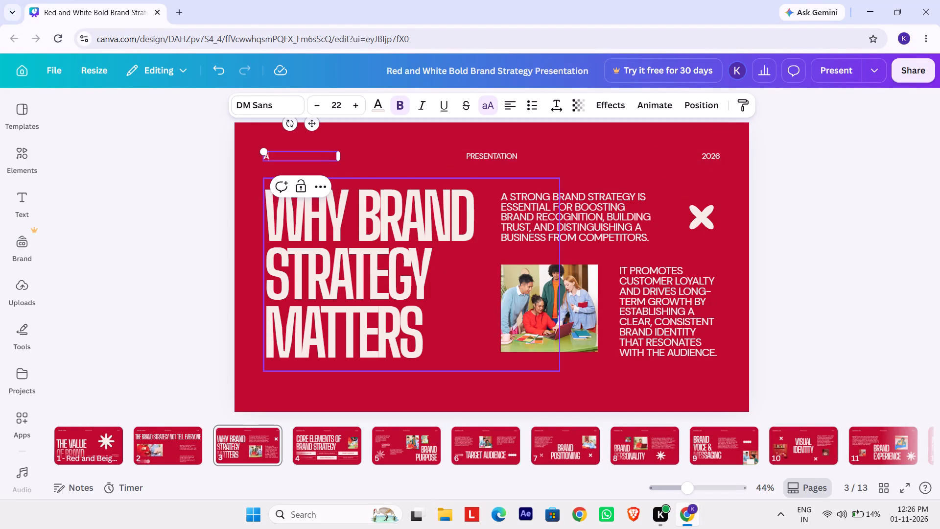
pyautogui.write('rt')
pyautogui.press('space')
pyautogui.press('BackSpace')
pyautogui.press('BackSpace')
pyautogui.press('BackSpace')
pyautogui.press('BackSpace')
pyautogui.write('kij')
pyautogui.press('BackSpace')
pyautogui.write('ng art studio')
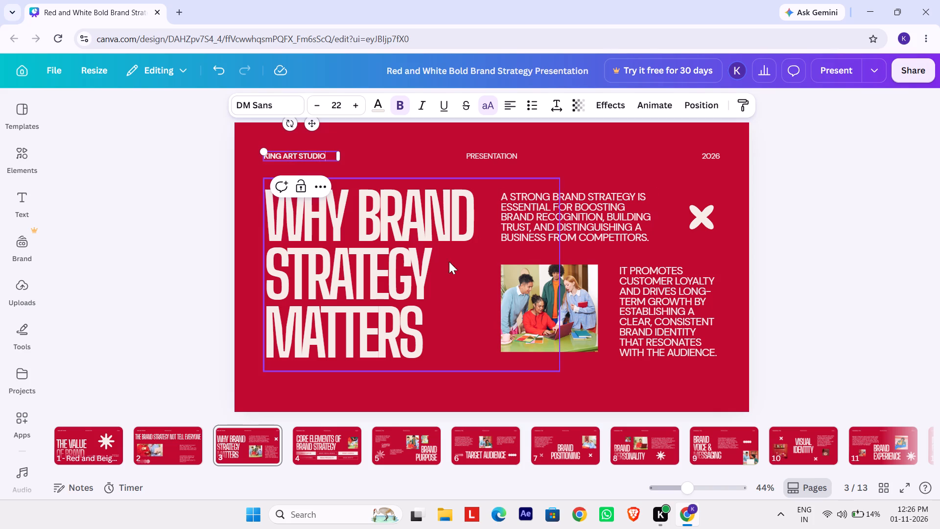
# Replace the page 3 title with "why our brand is good".
pyautogui.doubleClick(386, 250)
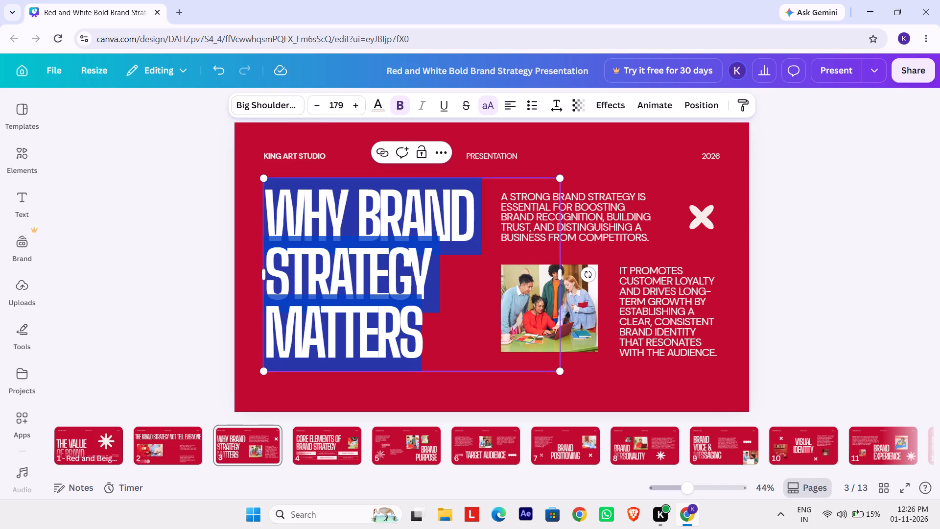
pyautogui.write('why out')
pyautogui.press('BackSpace')
pyautogui.write('r brand is good')
pyautogui.press('space')
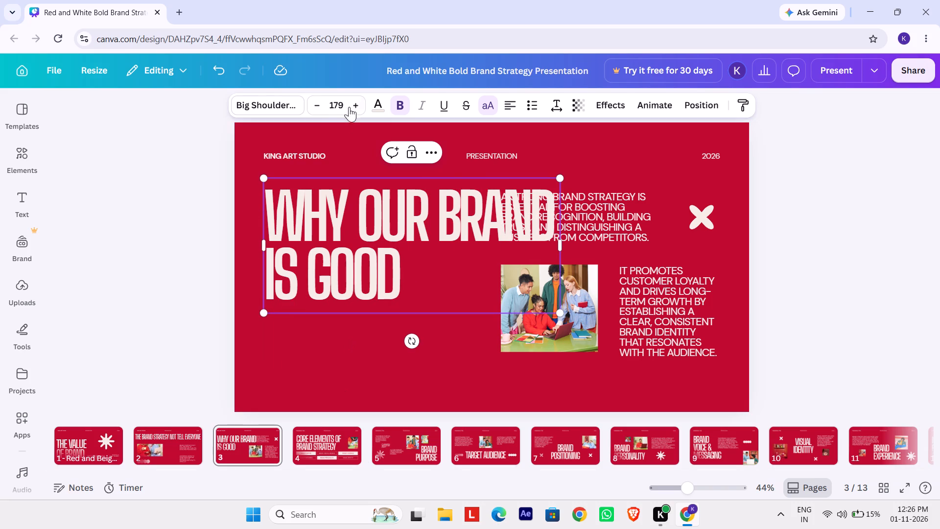
# Reduce the page 3 title's font size to 175 and narrow its text box to about 650 wide, wrapping onto three lines.
pyautogui.click(322, 102)
pyautogui.tripleClick(322, 102)
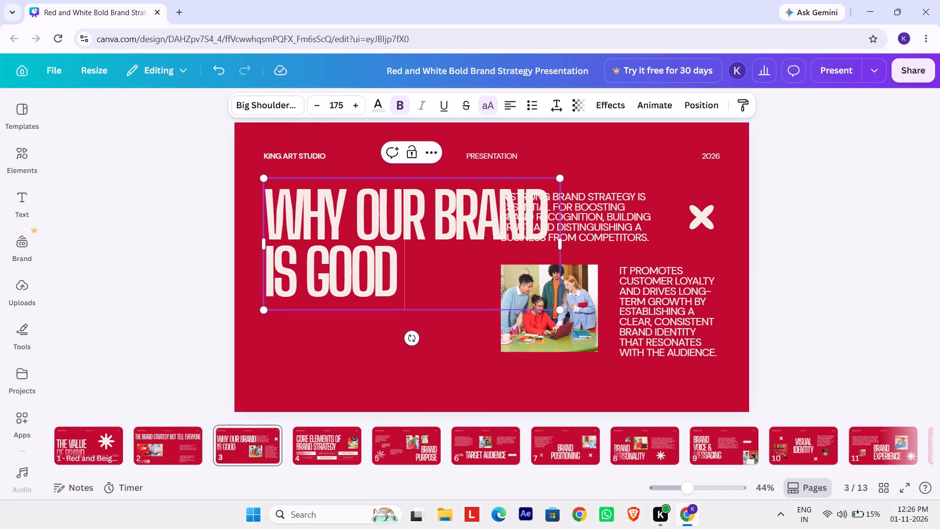
pyautogui.moveTo(562, 244); pyautogui.dragTo(490, 257)
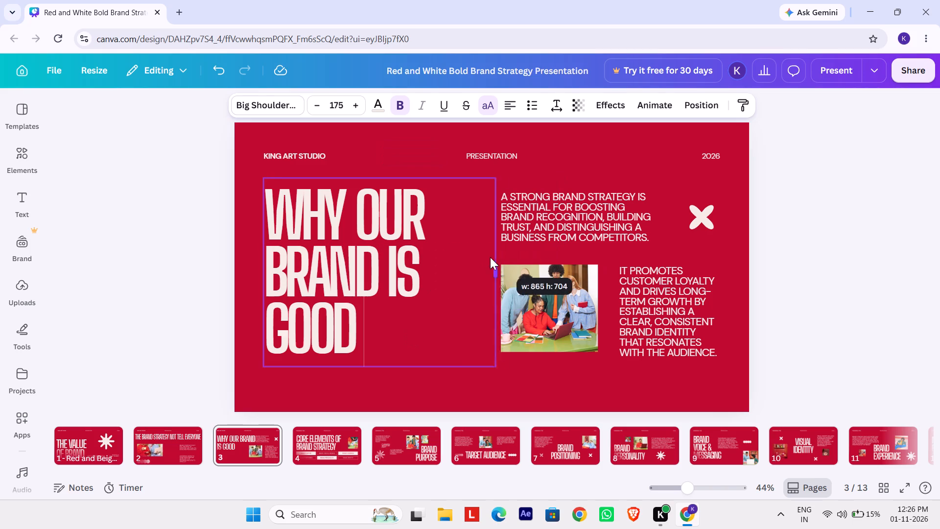
pyautogui.moveTo(490, 257); pyautogui.dragTo(441, 260)
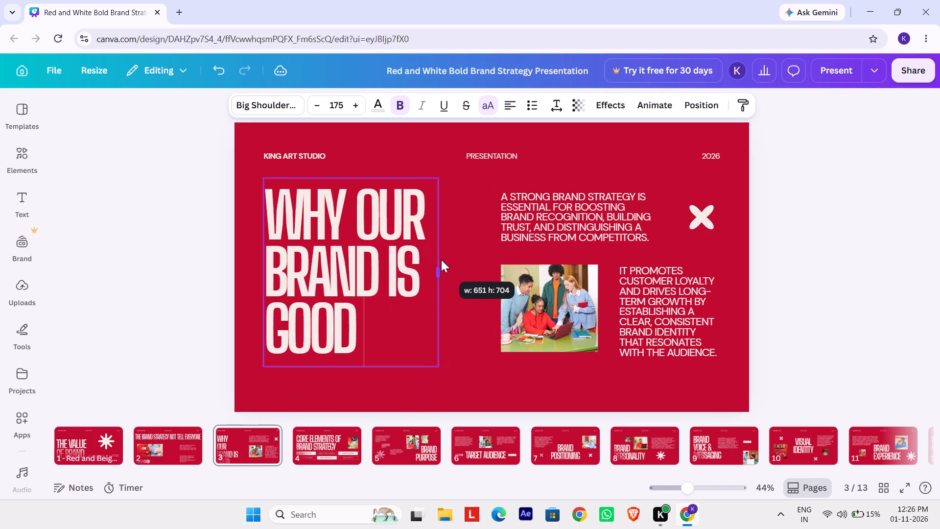
pyautogui.moveTo(441, 260); pyautogui.dragTo(440, 259)
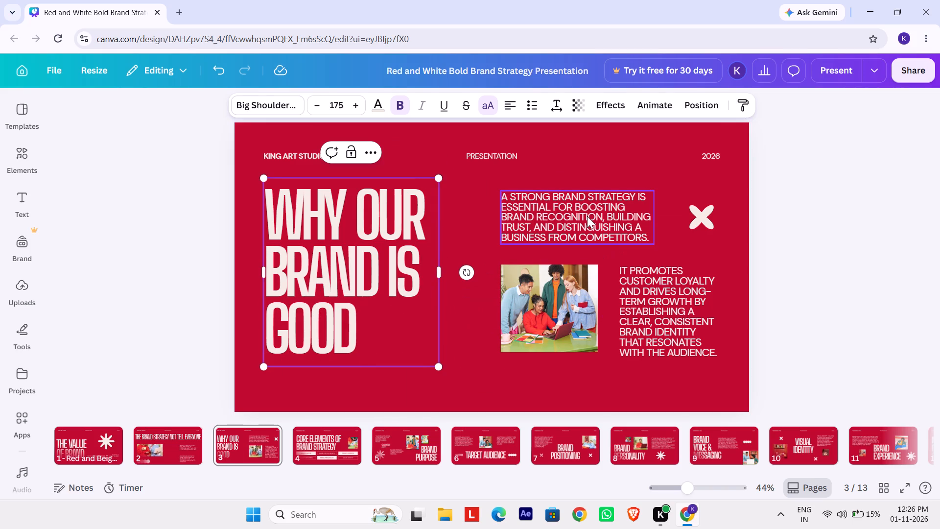
# Swap the upper paragraph and the title on page 3, aligning the paragraph to the slide's left margin and tightening the title box.
pyautogui.moveTo(527, 211); pyautogui.dragTo(293, 212)
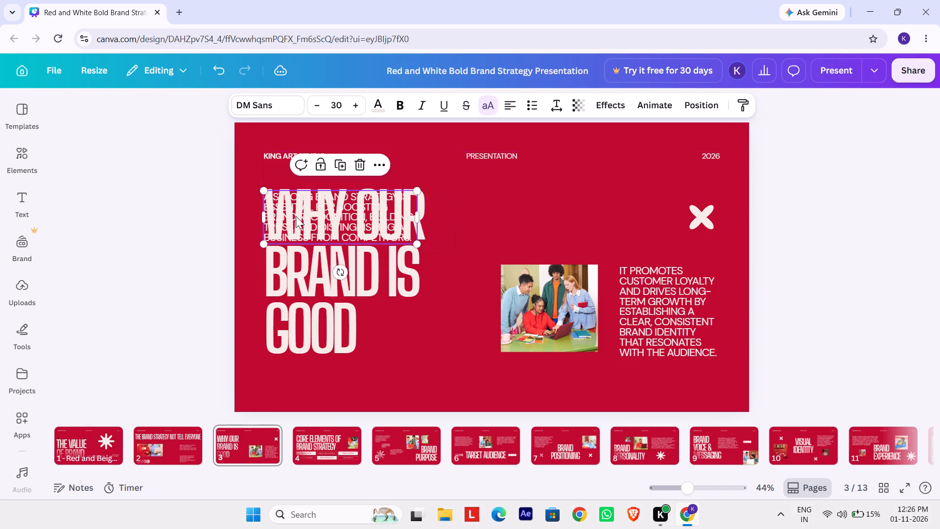
pyautogui.moveTo(307, 275); pyautogui.dragTo(561, 272)
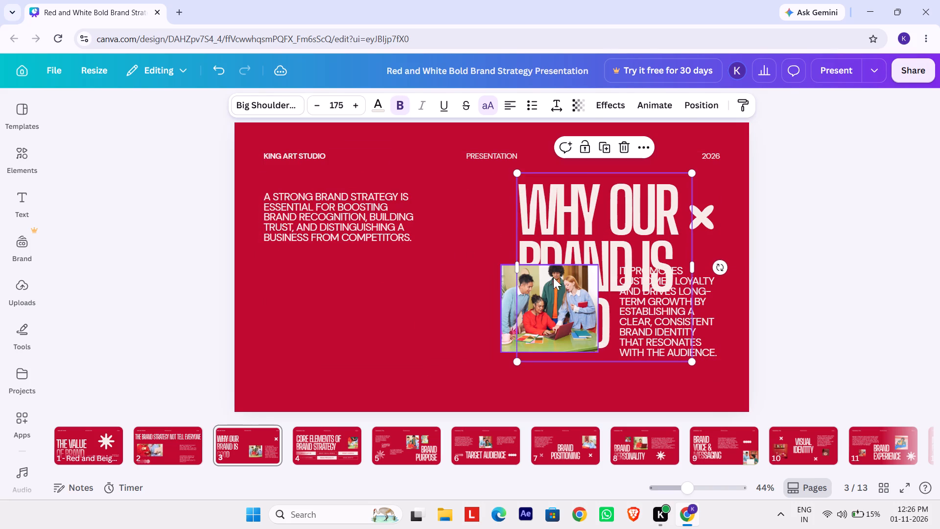
pyautogui.moveTo(508, 297); pyautogui.dragTo(521, 298)
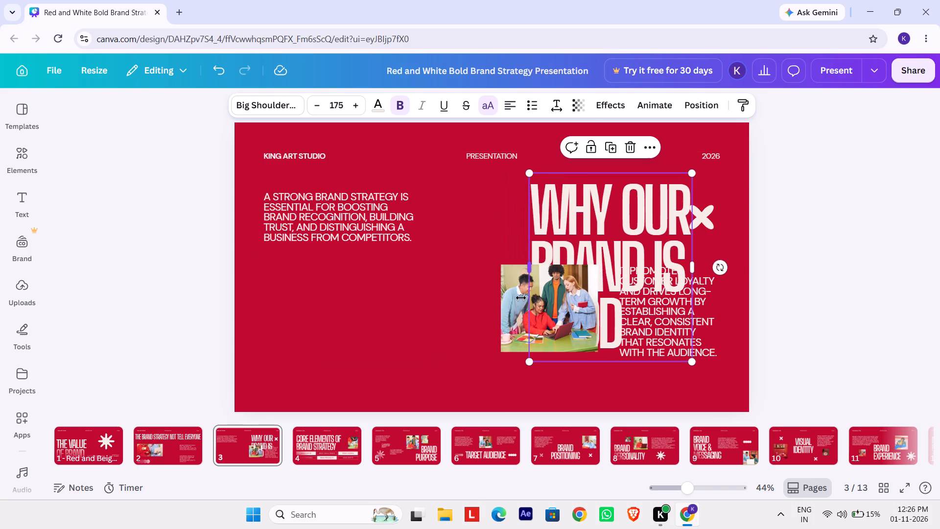
# Move the lower paragraph beneath the upper one on page 3 and place the team photo between it and the title.
pyautogui.moveTo(513, 308); pyautogui.dragTo(307, 346)
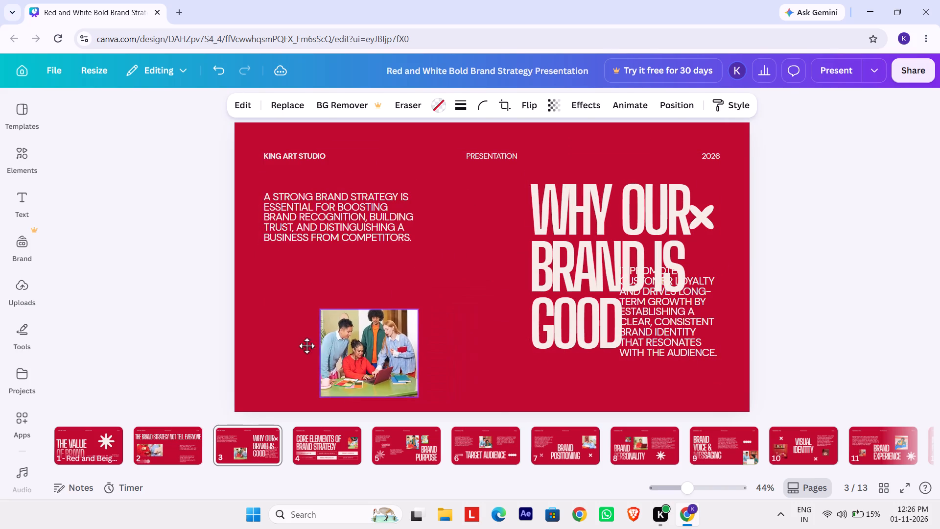
pyautogui.moveTo(307, 346); pyautogui.dragTo(433, 360)
pyautogui.moveTo(676, 340); pyautogui.dragTo(323, 353)
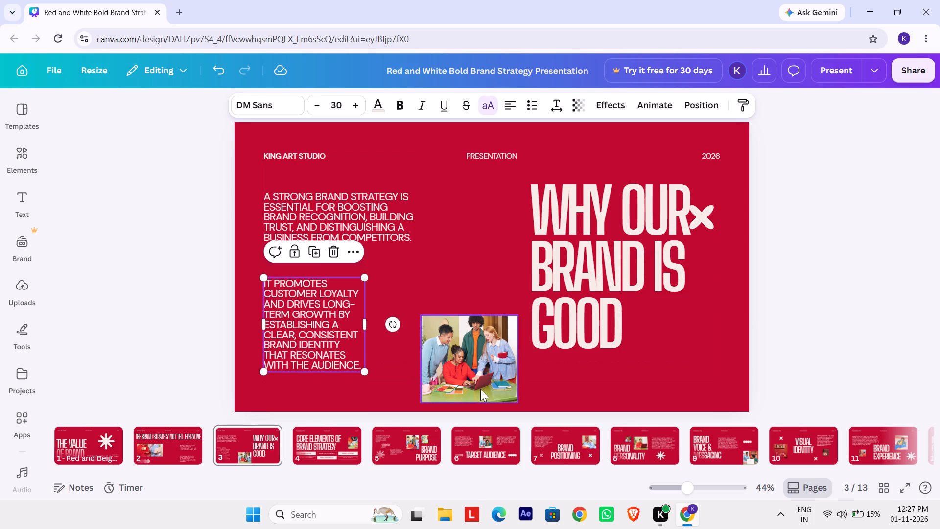
pyautogui.moveTo(480, 384); pyautogui.dragTo(474, 343)
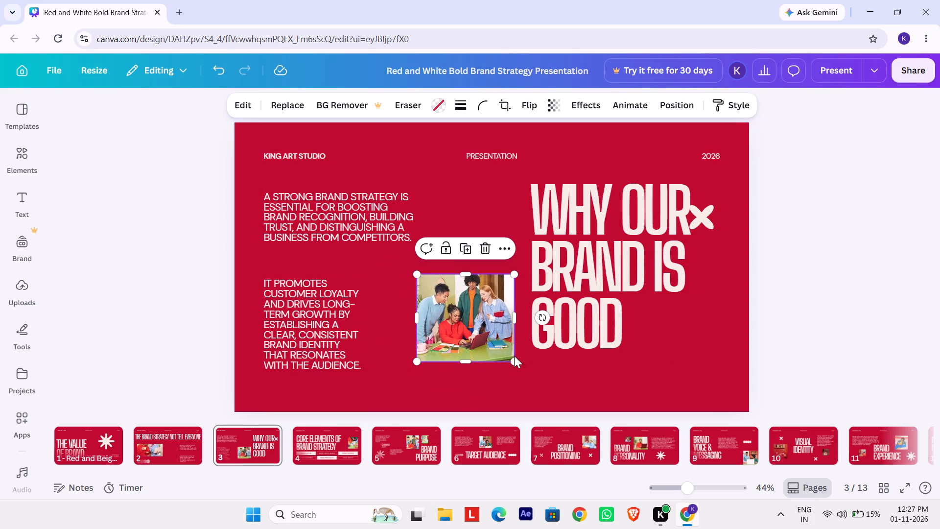
# Move the white X shape into the page 3 header, between the studio name and "Presentation".
pyautogui.moveTo(708, 226); pyautogui.dragTo(461, 211)
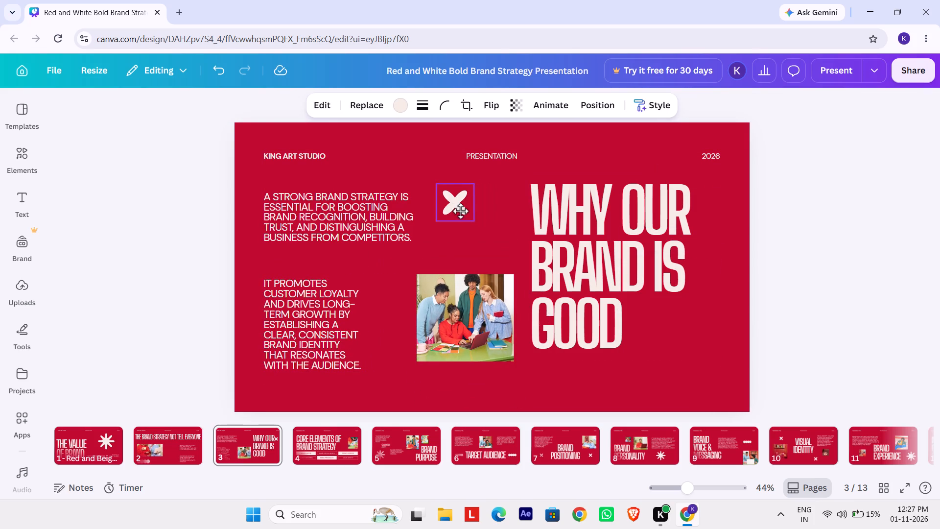
pyautogui.moveTo(461, 211); pyautogui.dragTo(396, 154)
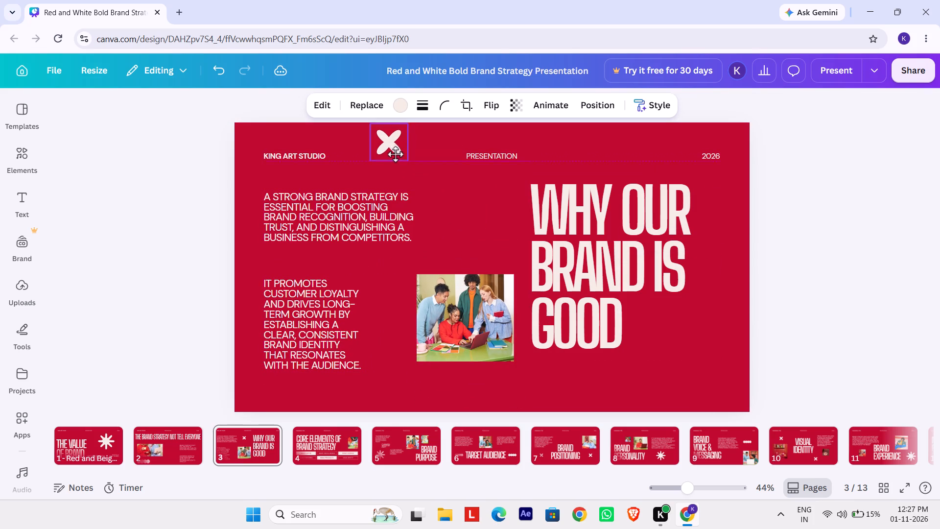
pyautogui.moveTo(396, 154); pyautogui.dragTo(395, 156)
# Shift the page 3 title toward the slide's right margin, level with the upper paragraph, and centre the photo between the text columns.
pyautogui.moveTo(638, 252); pyautogui.dragTo(674, 279)
pyautogui.moveTo(488, 335); pyautogui.dragTo(500, 370)
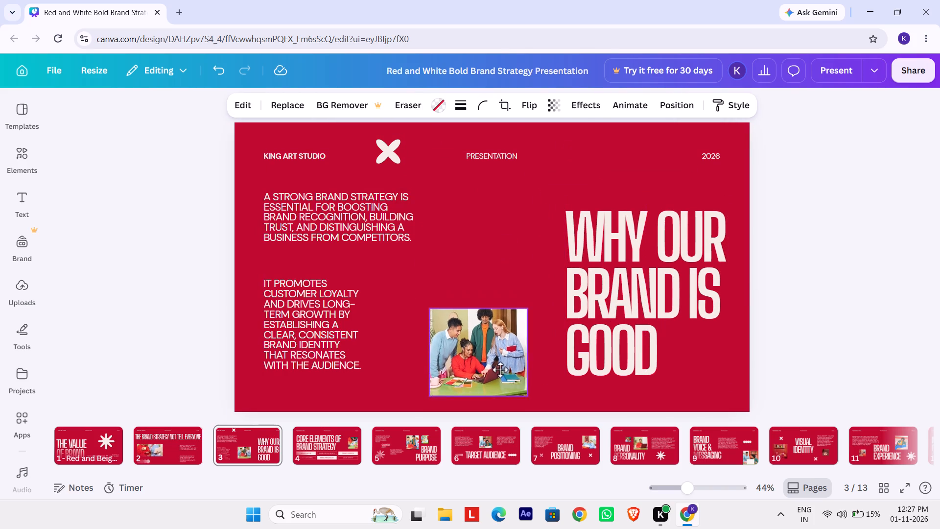
pyautogui.moveTo(500, 370); pyautogui.dragTo(503, 324)
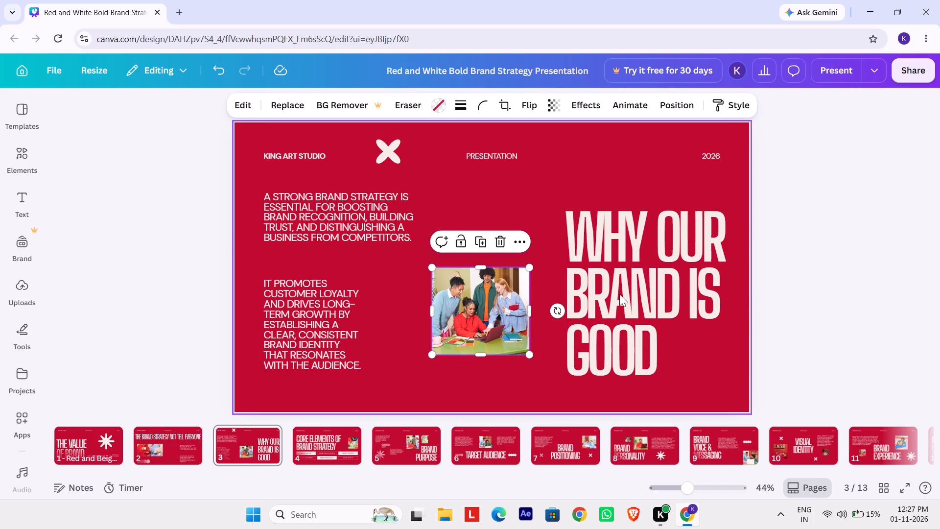
pyautogui.moveTo(619, 294); pyautogui.dragTo(619, 272)
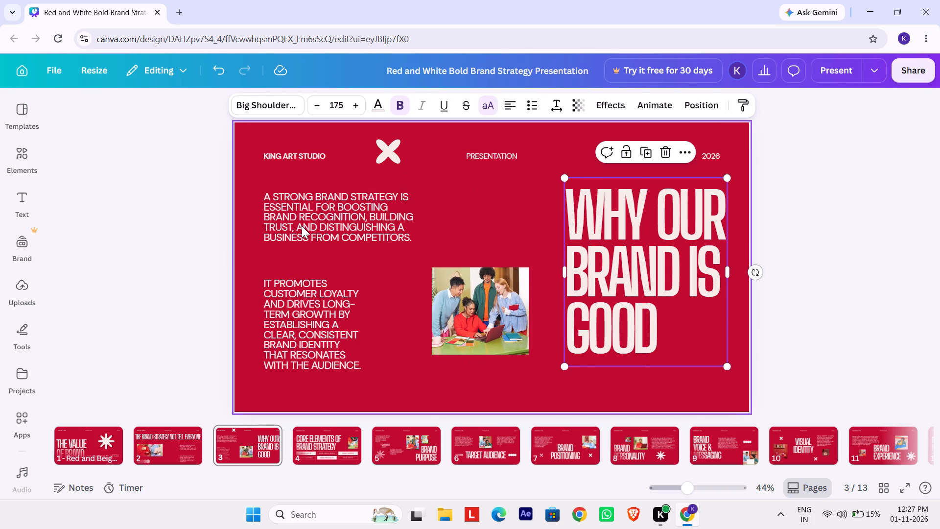
# Replace the upper paragraph on page 3 with new text beginning "Our team work 24/7 we have".
pyautogui.doubleClick(302, 226)
pyautogui.click(302, 226)
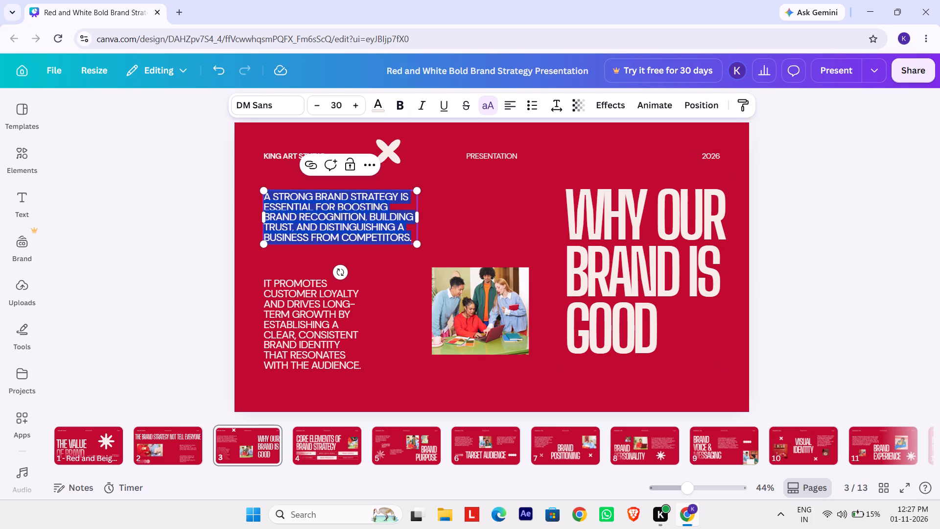
pyautogui.write('Our team work')
pyautogui.press('space')
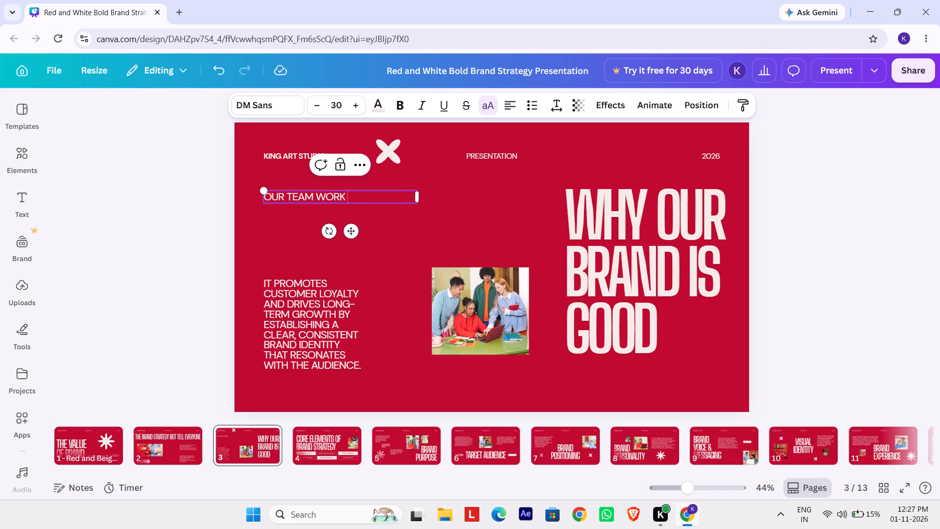
pyautogui.write('24/')
pyautogui.write('7')
pyautogui.press('space')
pyautogui.press('h')
pyautogui.press('BackSpace')
pyautogui.write('we have')
pyautogui.press('space')
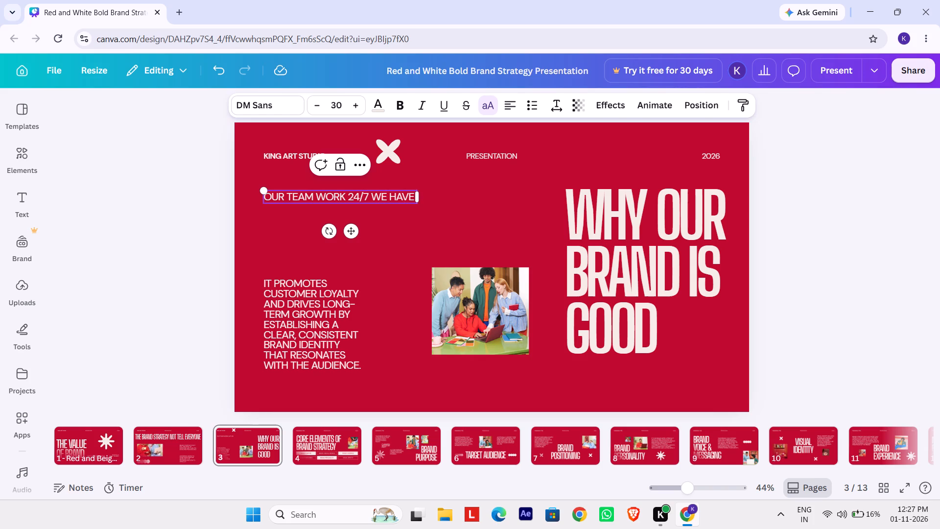
# Continue page 3's upper paragraph with "good knowledge team and having good communicator".
pyautogui.write('good know')
pyautogui.press(';')
pyautogui.press('BackSpace')
pyautogui.write('ledge tea')
pyautogui.press('BackSpace')
pyautogui.press('a')
pyautogui.press('BackSpace')
pyautogui.write('am and han')
pyautogui.press('BackSpace')
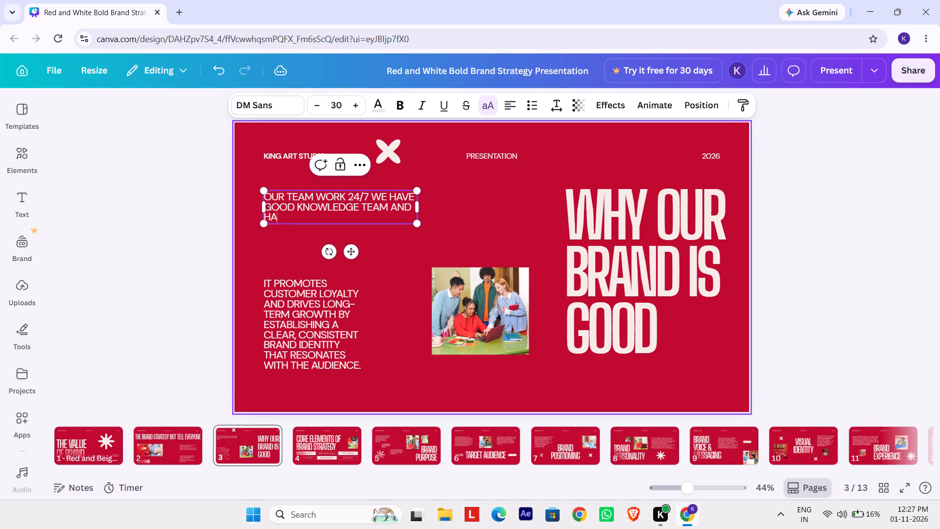
pyautogui.write('ving')
pyautogui.press('space')
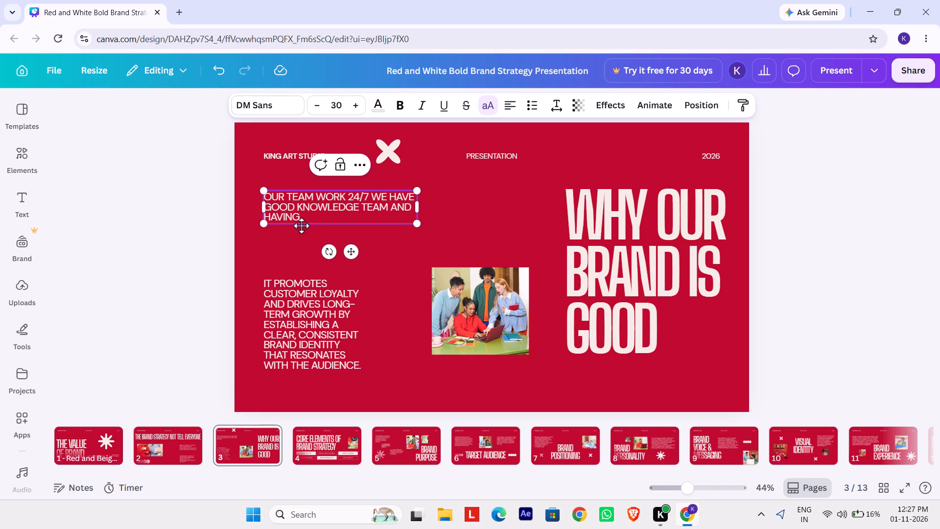
pyautogui.press('e')
pyautogui.press('BackSpace')
pyautogui.write('goo =d')
pyautogui.press('BackSpace')
pyautogui.press('BackSpace')
pyautogui.write('d')
pyautogui.press('space')
pyautogui.press('BackSpace')
pyautogui.press('BackSpace')
pyautogui.press('BackSpace')
pyautogui.write('d communactaor')
pyautogui.press('BackSpace')
pyautogui.press('BackSpace')
pyautogui.press('BackSpace')
pyautogui.press('BackSpace')
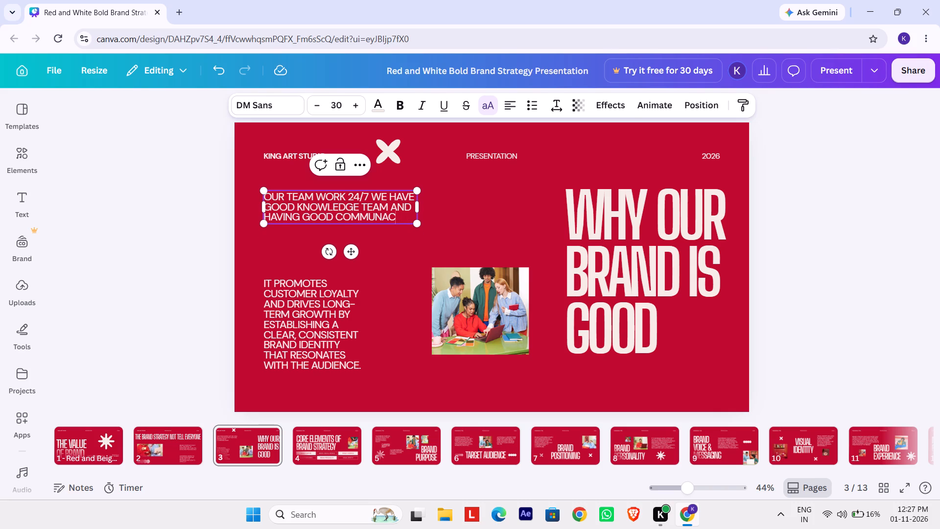
pyautogui.press('BackSpace')
pyautogui.press('BackSpace')
pyautogui.press('BackSpace')
pyautogui.press('BackSpace')
pyautogui.write('unicator')
pyautogui.press('space')
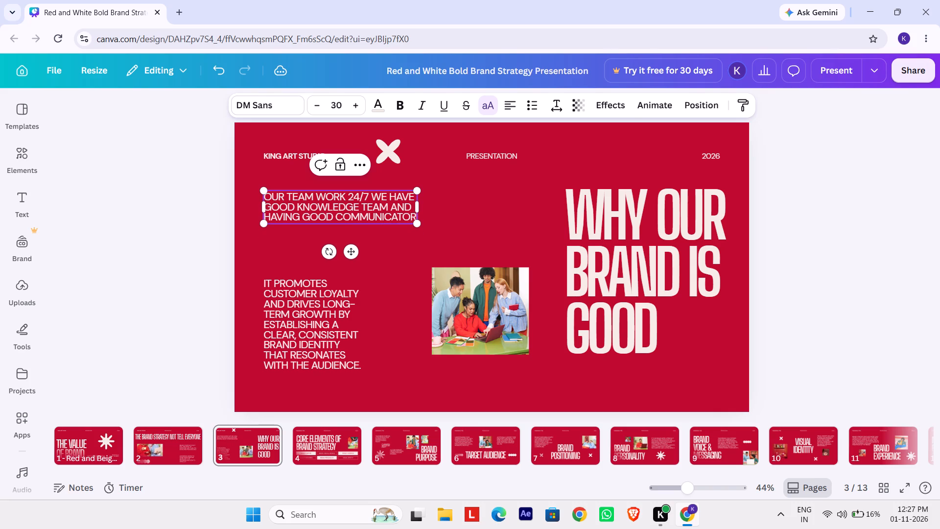
# End page 3's upper paragraph with "so we have good in all the way.", dismissing the Lenovo Vantage notification.
pyautogui.write('so')
pyautogui.press('space')
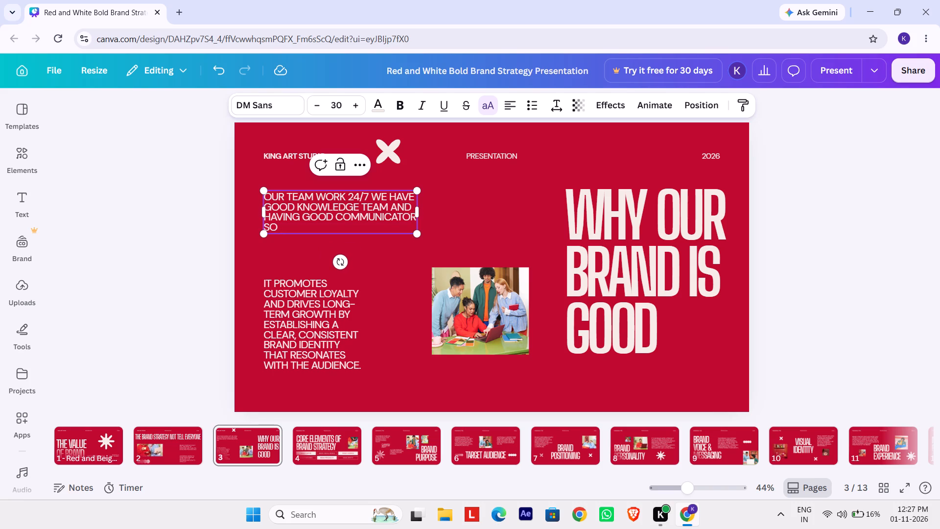
pyautogui.write('we')
pyautogui.press('space')
pyautogui.write('have good in all')
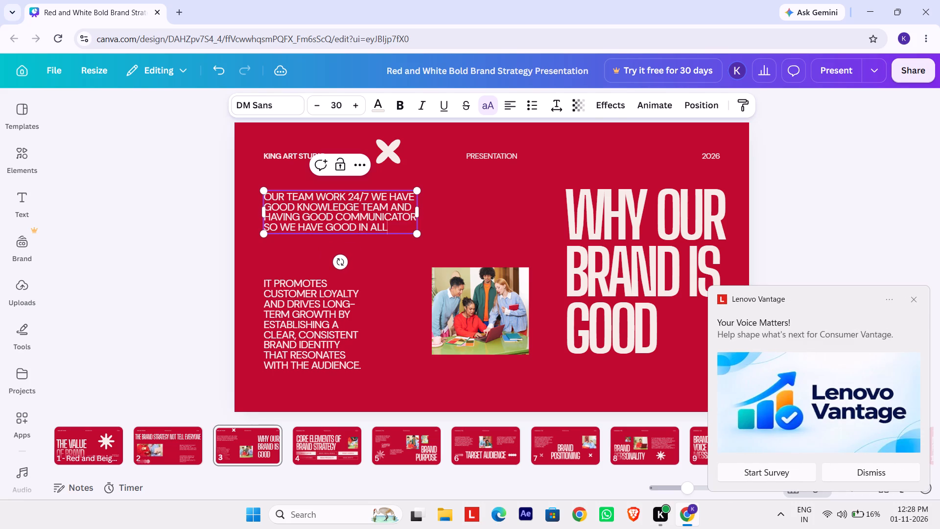
pyautogui.click(912, 298)
pyautogui.press('space')
pyautogui.write('the way')
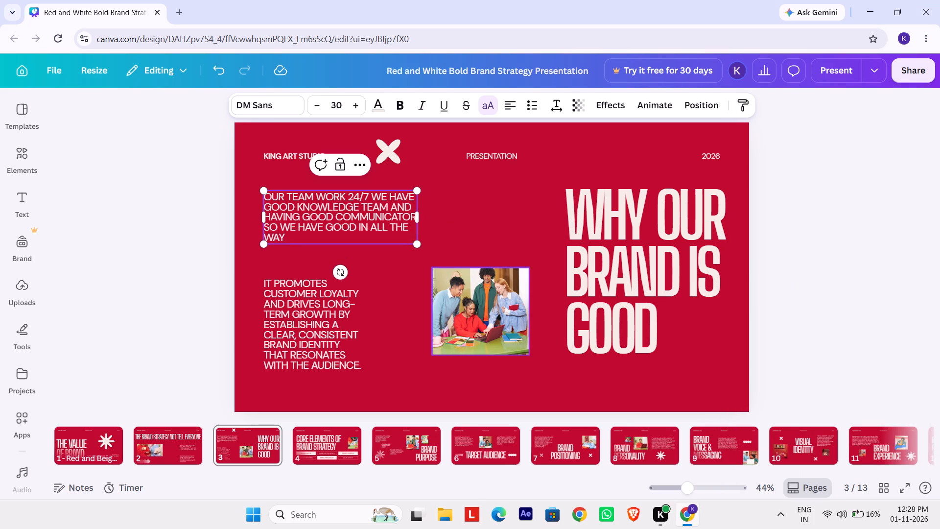
pyautogui.press('.')
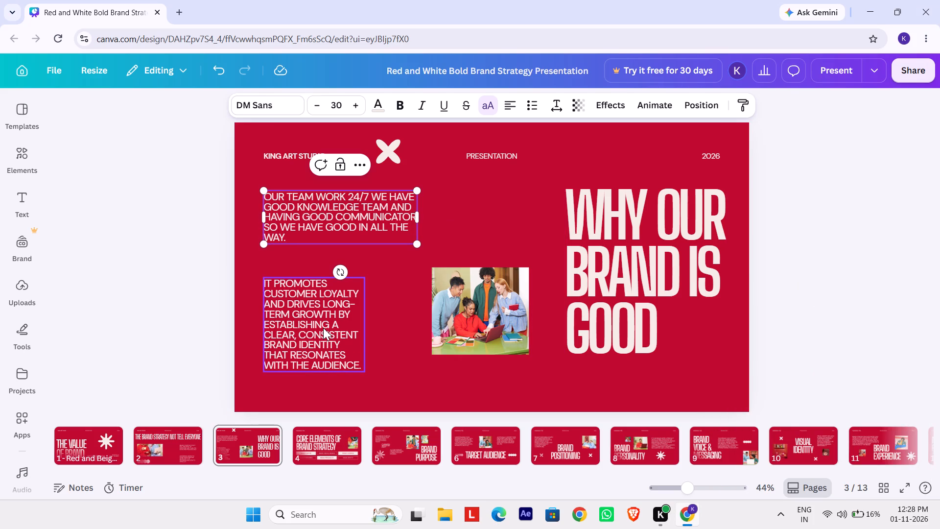
# On page 4, set the header year to 2026 and change the studio name to "King Art Studio".
pyautogui.click(326, 446)
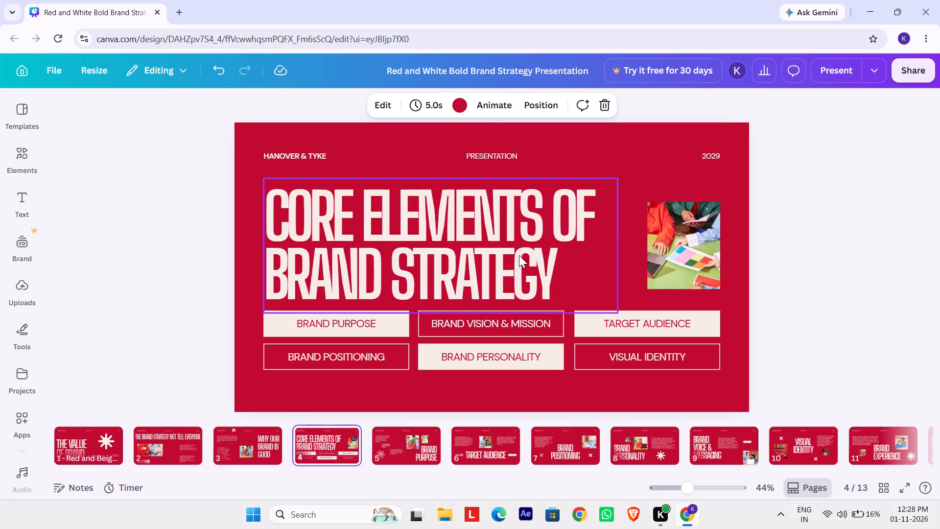
pyautogui.doubleClick(708, 152)
pyautogui.write('2026')
pyautogui.click(308, 150)
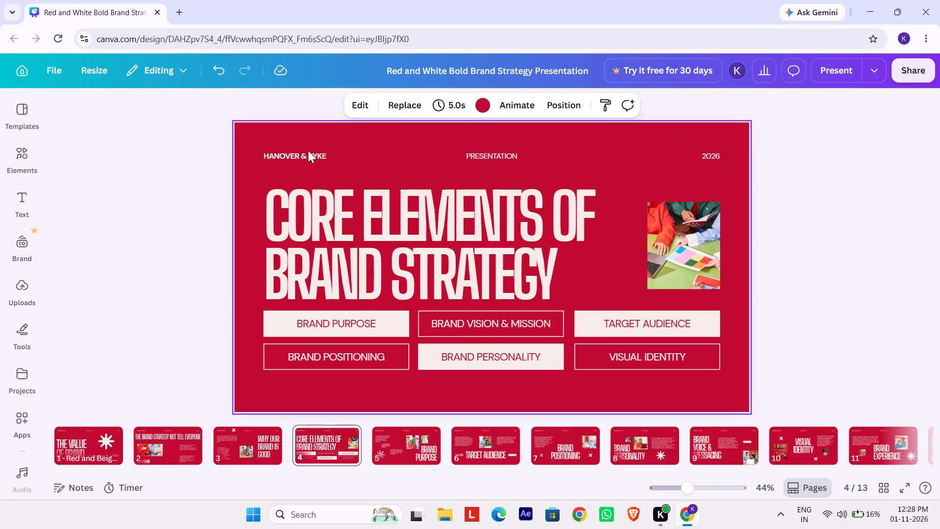
pyautogui.doubleClick(312, 155)
pyautogui.write('king aet')
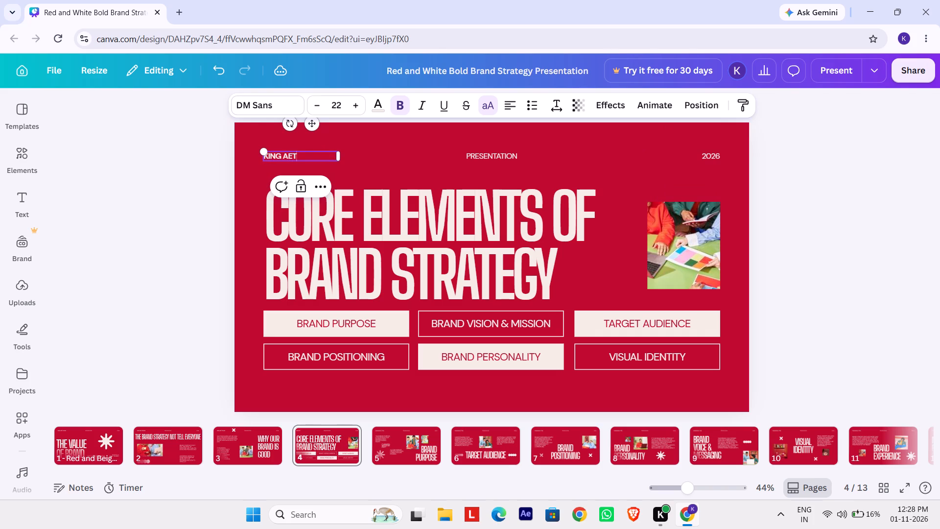
pyautogui.press('BackSpace')
pyautogui.press('BackSpace')
pyautogui.write('r')
pyautogui.press('space')
pyautogui.press('BackSpace')
pyautogui.write('t studio')
# Replace the page 4 title with "Brand having a core stategy".
pyautogui.tripleClick(365, 229)
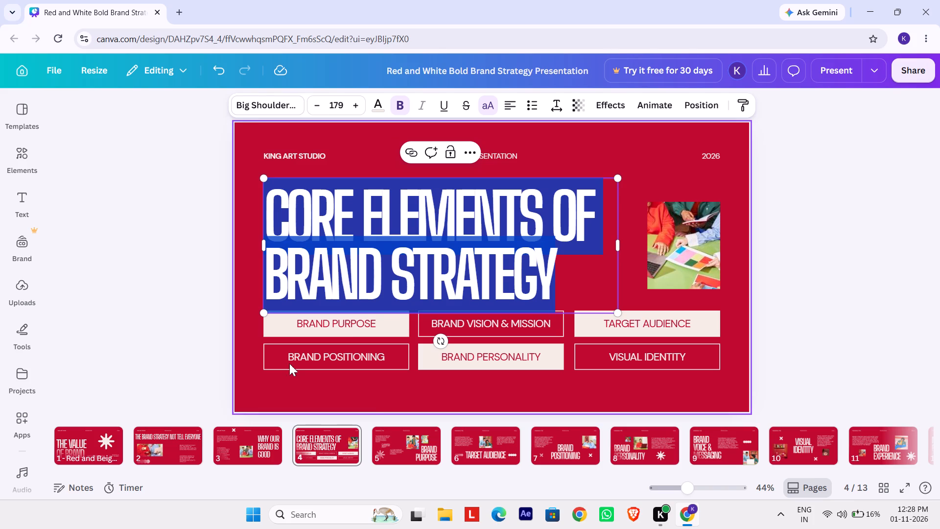
pyautogui.write('brand')
pyautogui.press('space')
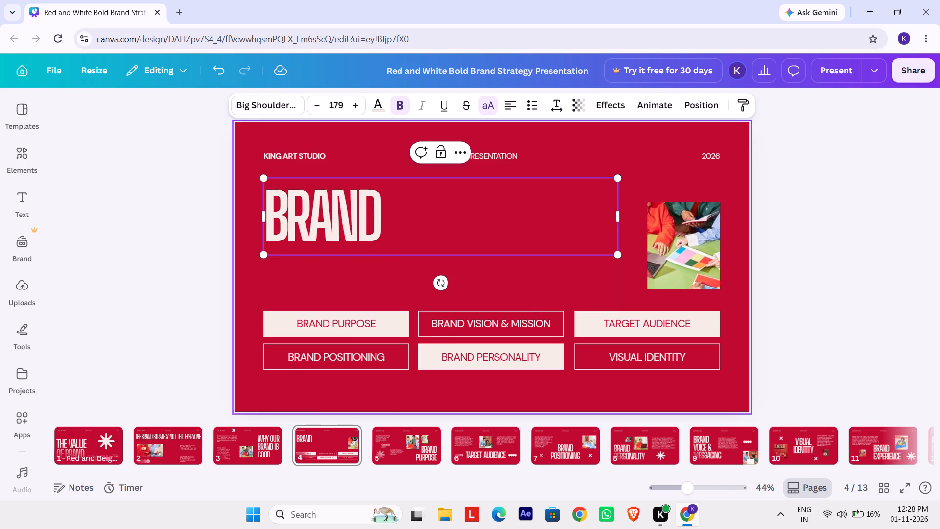
pyautogui.write('havinf')
pyautogui.press('space')
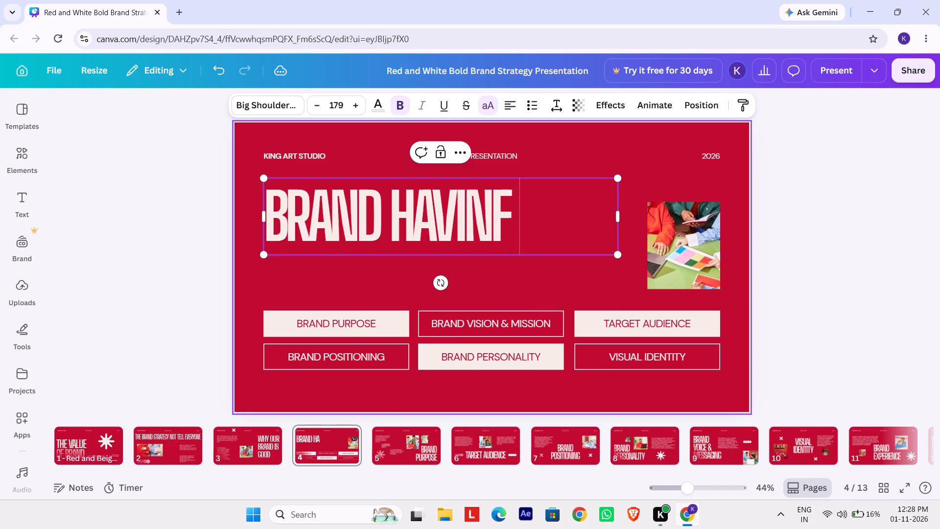
pyautogui.press('BackSpace')
pyautogui.press('BackSpace')
pyautogui.write('g')
pyautogui.press('space')
pyautogui.write('a coe=t==')
pyautogui.press('BackSpace')
pyautogui.press('BackSpace')
pyautogui.write('========')
pyautogui.press('BackSpace')
pyautogui.press('BackSpace')
pyautogui.press('BackSpace')
pyautogui.press('BackSpace')
pyautogui.press('BackSpace')
pyautogui.press('BackSpace')
pyautogui.press('BackSpace')
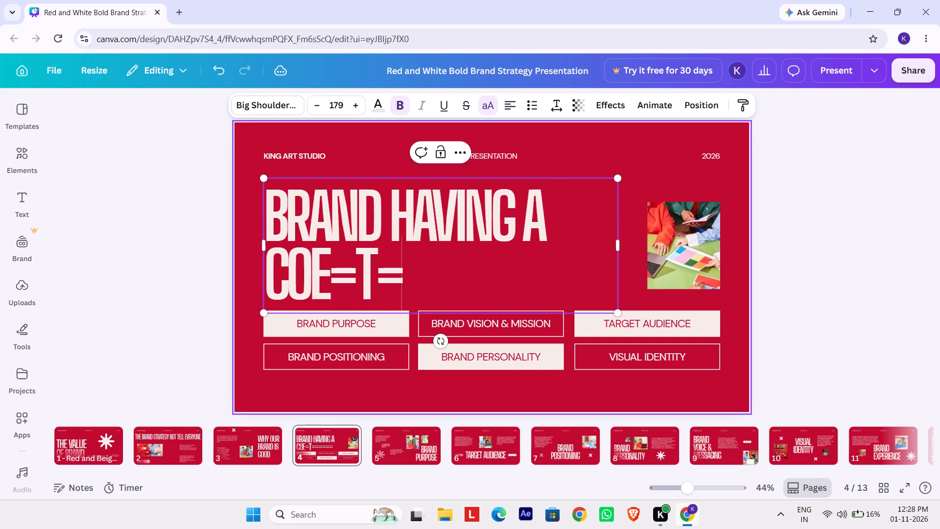
pyautogui.press('BackSpace')
pyautogui.press('BackSpace')
pyautogui.press('BackSpace')
pyautogui.write('te')
pyautogui.press('BackSpace')
pyautogui.press('BackSpace')
pyautogui.press('BackSpace')
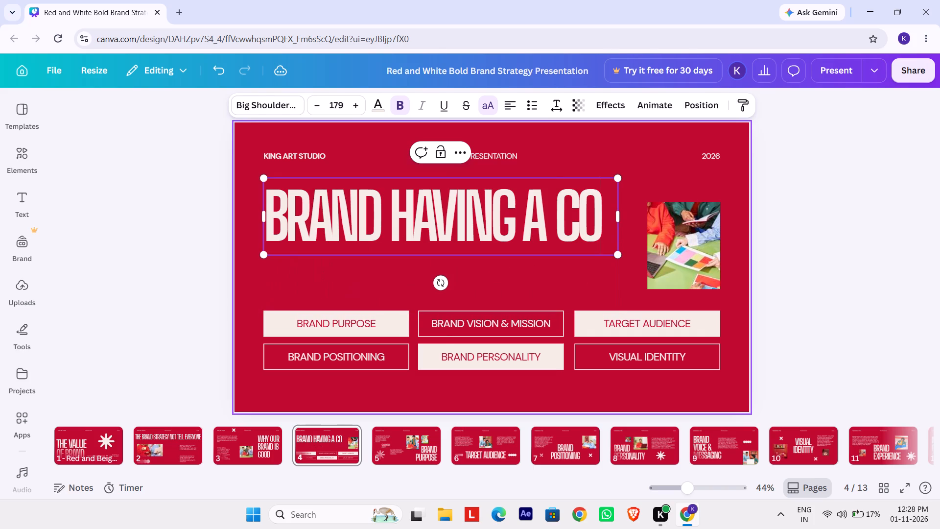
pyautogui.write('re star')
pyautogui.press('BackSpace')
pyautogui.write('tefy')
pyautogui.press('BackSpace')
pyautogui.press('BackSpace')
pyautogui.write('fy')
pyautogui.press('BackSpace')
pyautogui.press('BackSpace')
pyautogui.press('d')
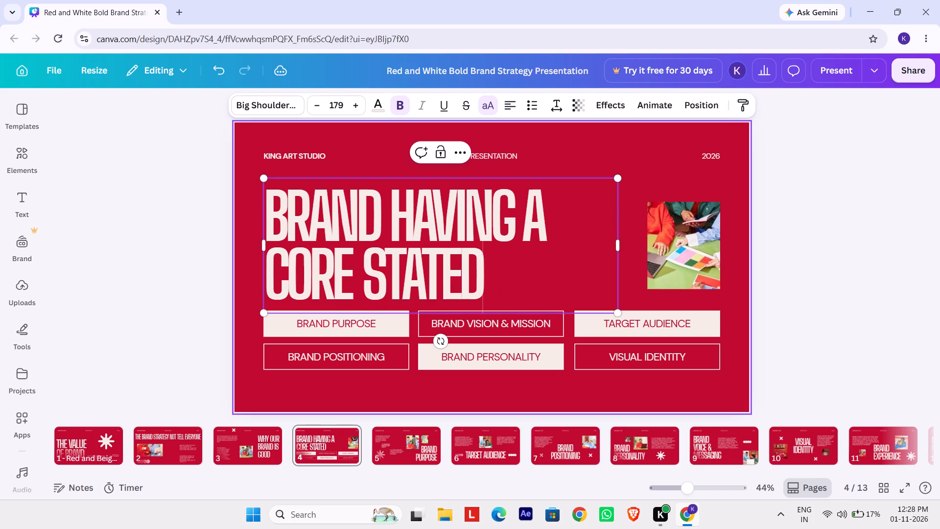
pyautogui.press('BackSpace')
pyautogui.press('f')
pyautogui.press('BackSpace')
pyautogui.write('gy')
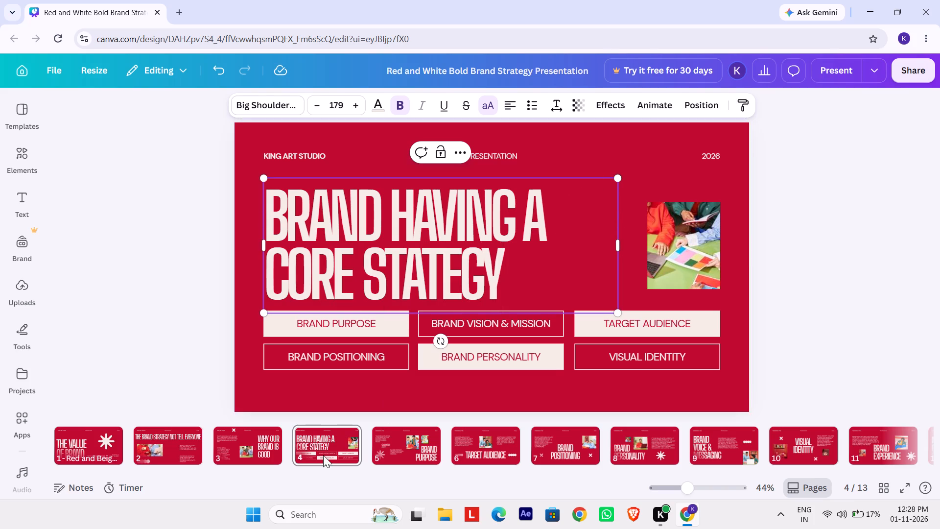
# Change the "Brand Purpose" box label on page 4 to "Our mission".
pyautogui.doubleClick(345, 321)
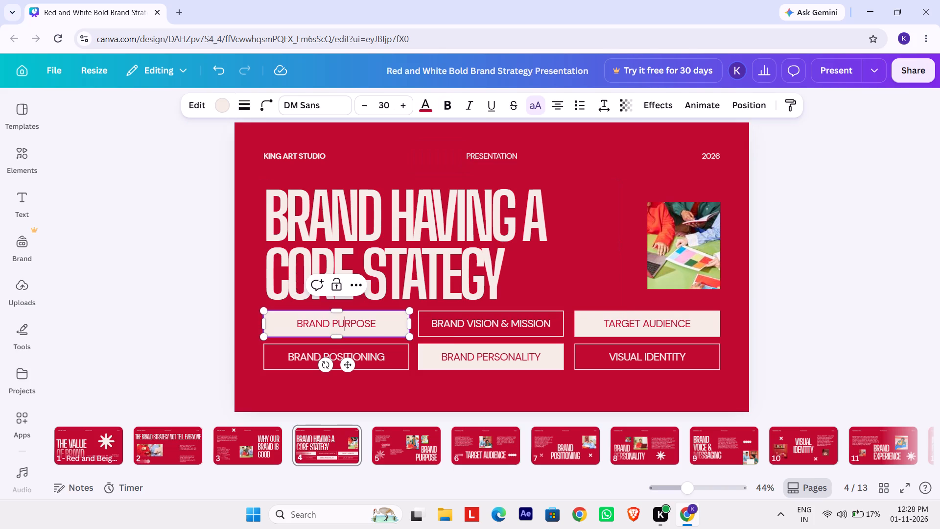
pyautogui.doubleClick(345, 321)
pyautogui.write('our mission')
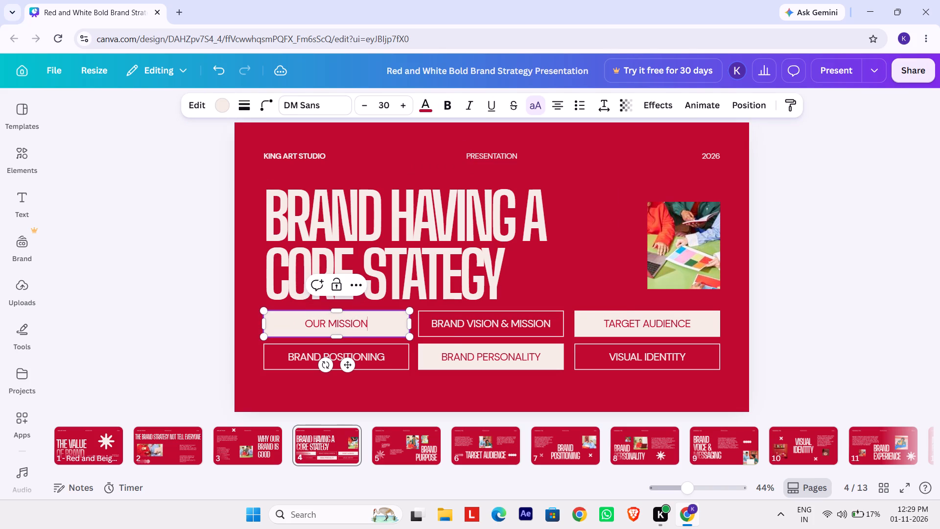
# Change the "Brand Vision & Mission" box label on page 4 to "Brand process".
pyautogui.tripleClick(480, 322)
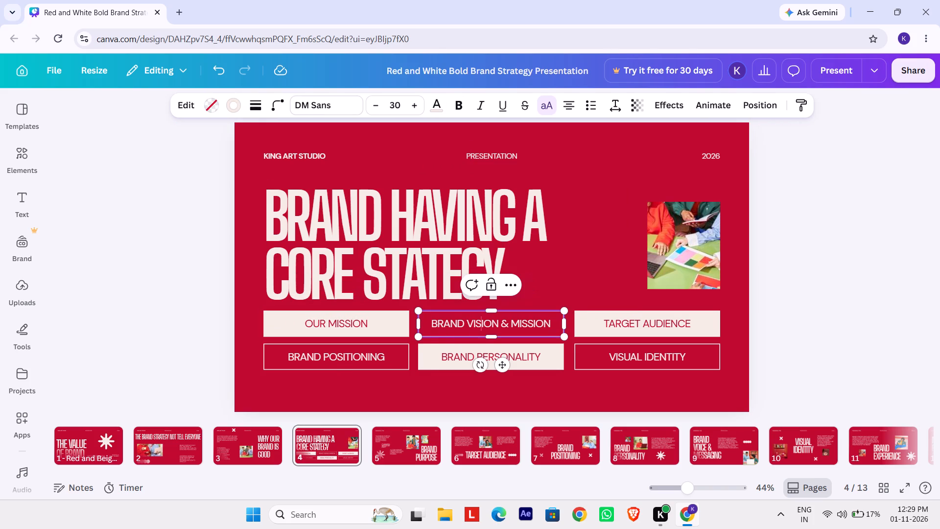
pyautogui.write('bu')
pyautogui.press('BackSpace')
pyautogui.write('rand orocess')
pyautogui.press('BackSpace')
pyautogui.press('BackSpace')
pyautogui.press('BackSpace')
pyautogui.press('BackSpace')
pyautogui.press('BackSpace')
pyautogui.press('BackSpace')
pyautogui.press('BackSpace')
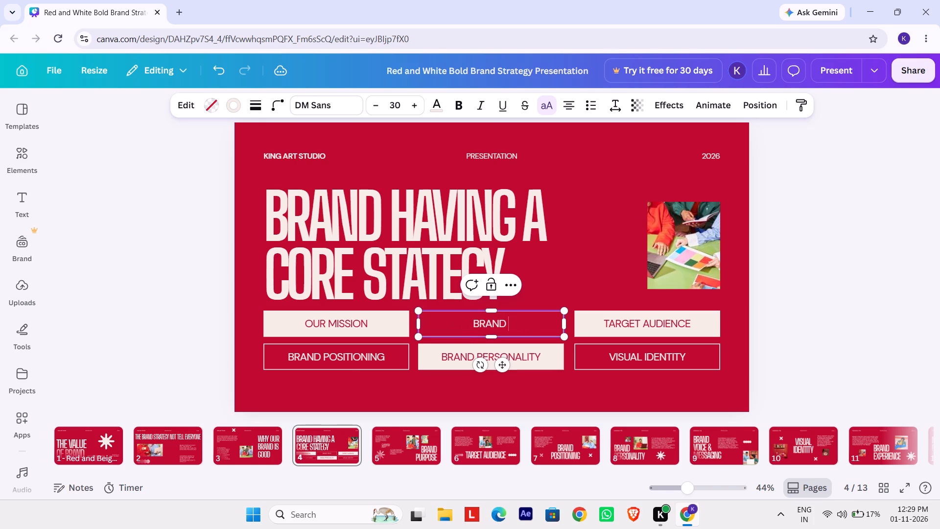
pyautogui.press('o')
pyautogui.press('BackSpace')
pyautogui.write('process')
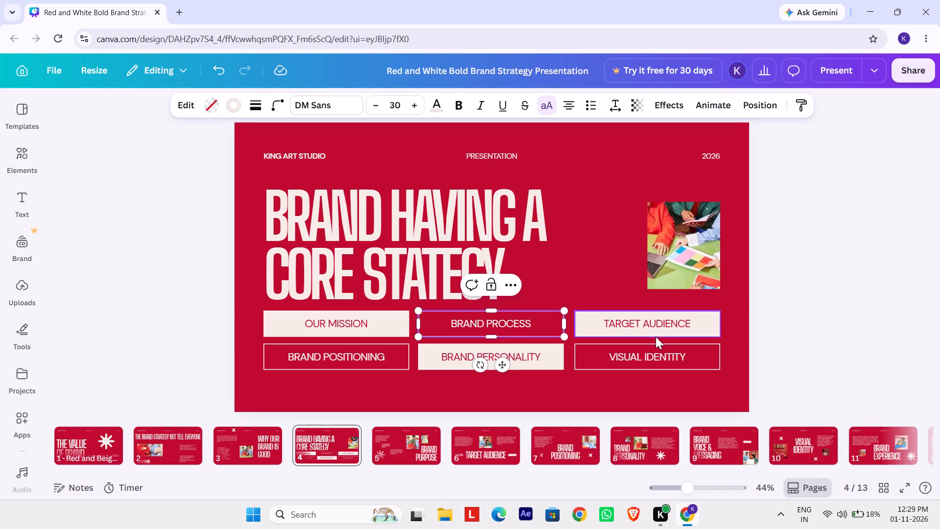
# Change the "Target Audience" box label on page 4 to "Audience apporche".
pyautogui.doubleClick(671, 319)
pyautogui.doubleClick(671, 319)
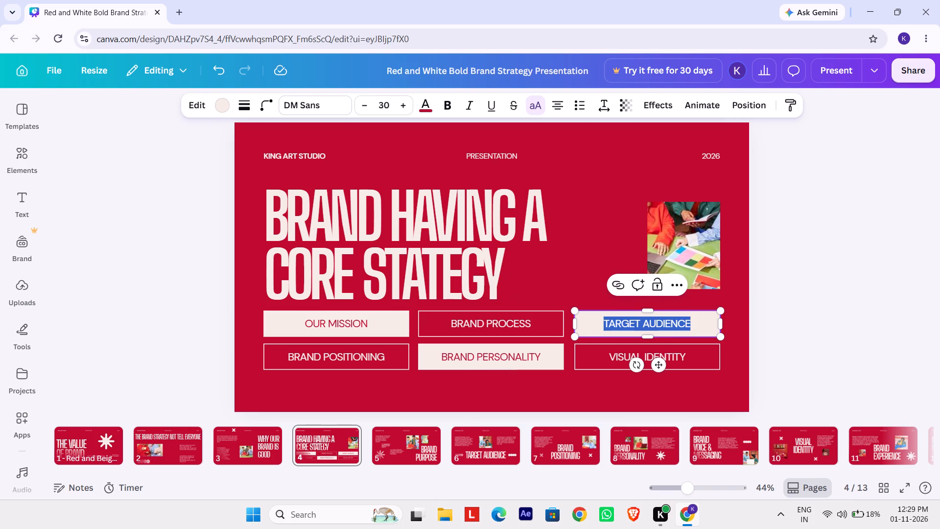
pyautogui.write('aud')
pyautogui.write('ience apporc')
pyautogui.press('BackSpace')
pyautogui.press('BackSpace')
pyautogui.write('ce')
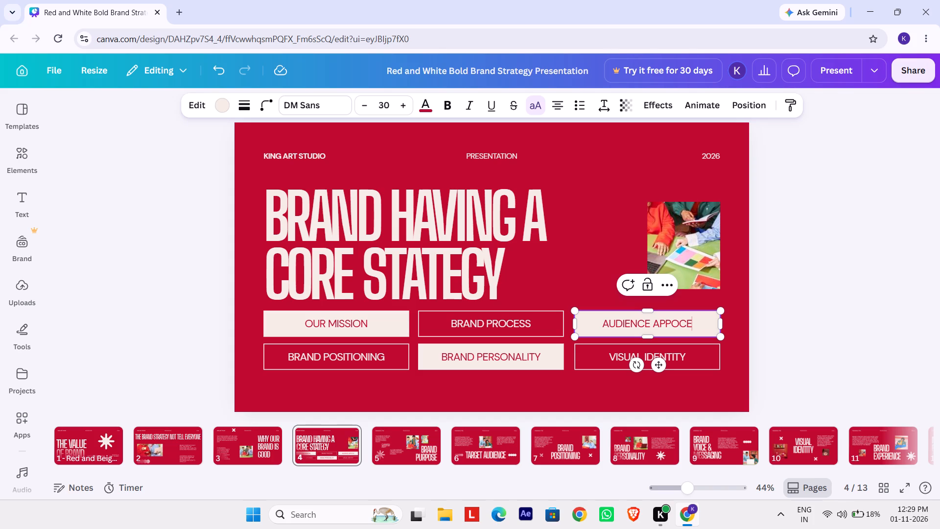
pyautogui.press('BackSpace')
pyautogui.press('BackSpace')
pyautogui.write('rce')
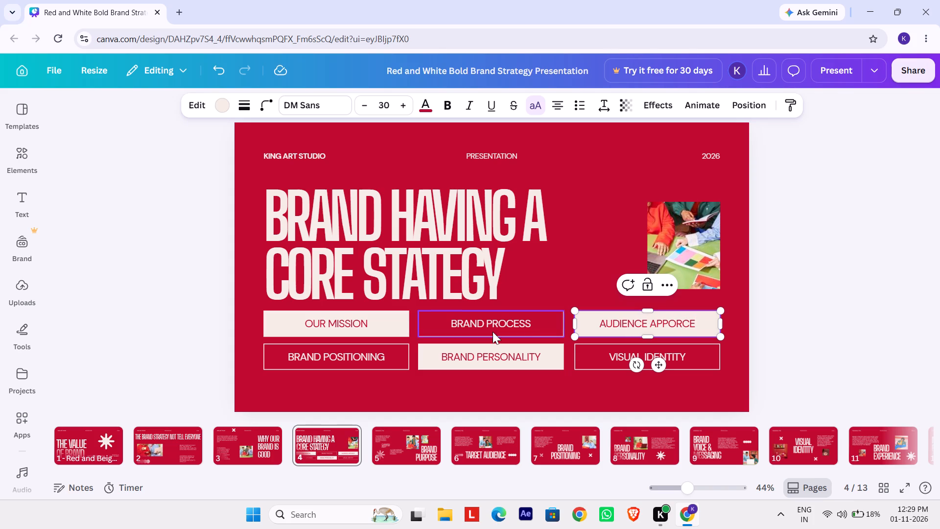
pyautogui.press('BackSpace')
pyautogui.press('c')
pyautogui.press('BackSpace')
pyautogui.write('ge')
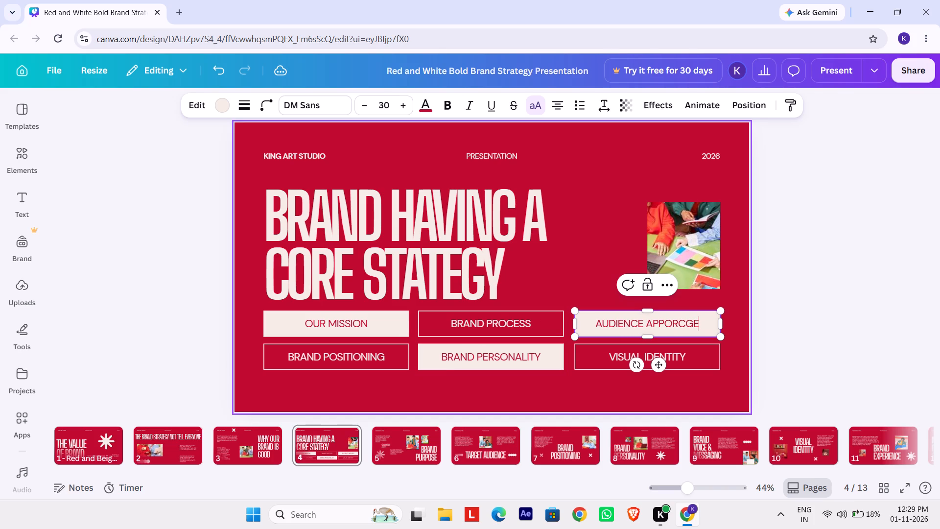
pyautogui.press('BackSpace')
pyautogui.press('BackSpace')
pyautogui.write('he')
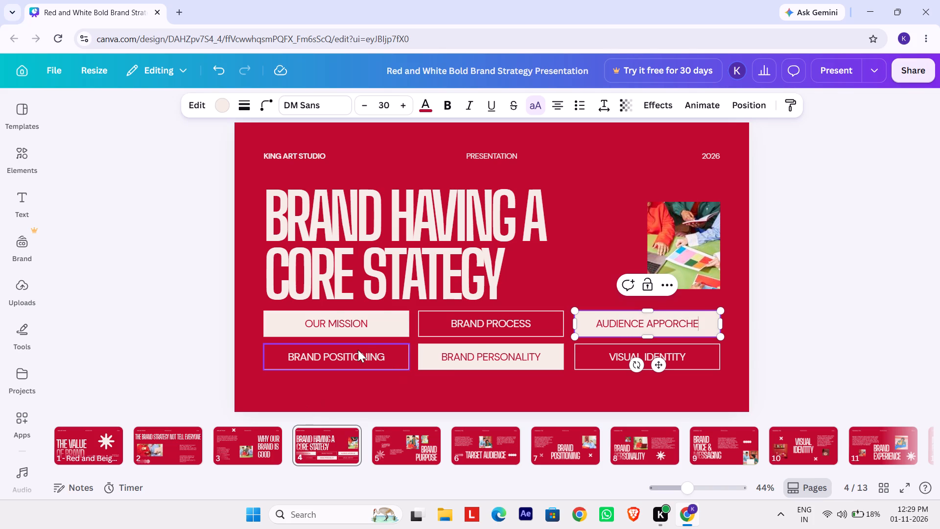
# Change the "Brand Positioning" box label on page 4 to "Our visdom".
pyautogui.doubleClick(350, 356)
pyautogui.click(350, 356)
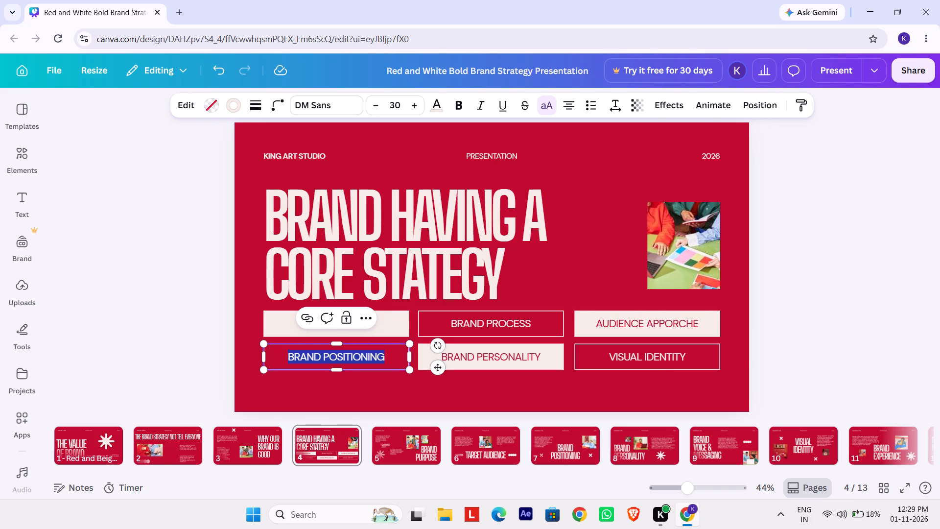
pyautogui.press('p')
pyautogui.press('BackSpace')
pyautogui.write('our')
pyautogui.press('BackSpace')
pyautogui.write('r visdom')
# Change the "Brand Personality" box label on page 4 to "Branding of brand".
pyautogui.doubleClick(497, 350)
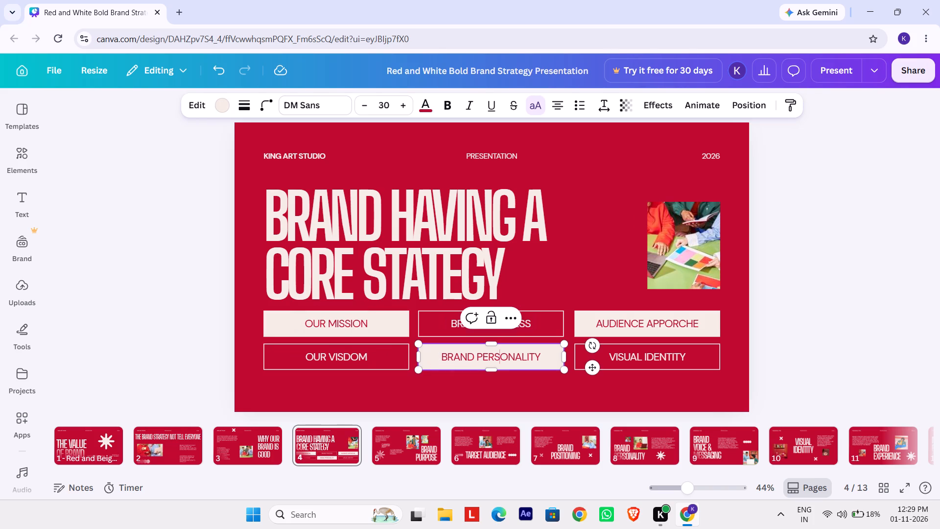
pyautogui.tripleClick(514, 358)
pyautogui.write('the')
pyautogui.press('BackSpace')
pyautogui.press('BackSpace')
pyautogui.press('BackSpace')
pyautogui.write('brand')
pyautogui.press('space')
pyautogui.press('BackSpace')
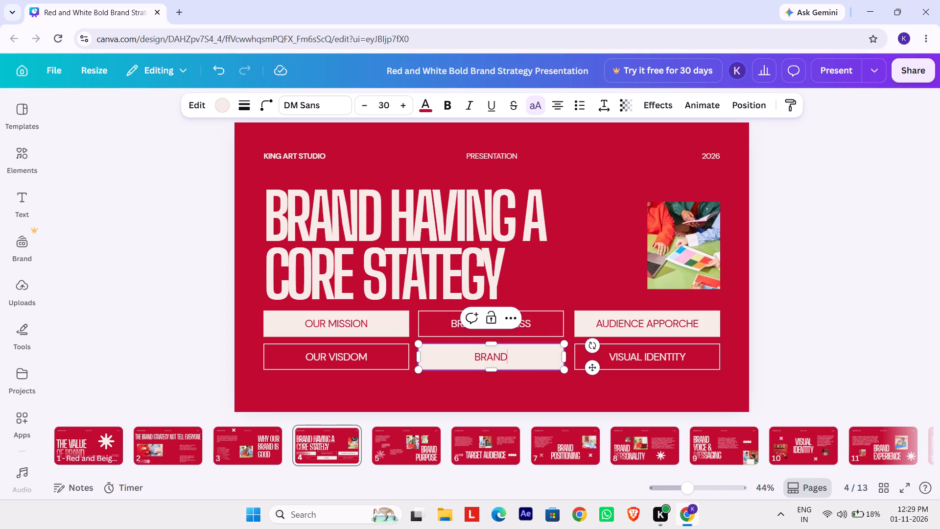
pyautogui.write('ing of brand')
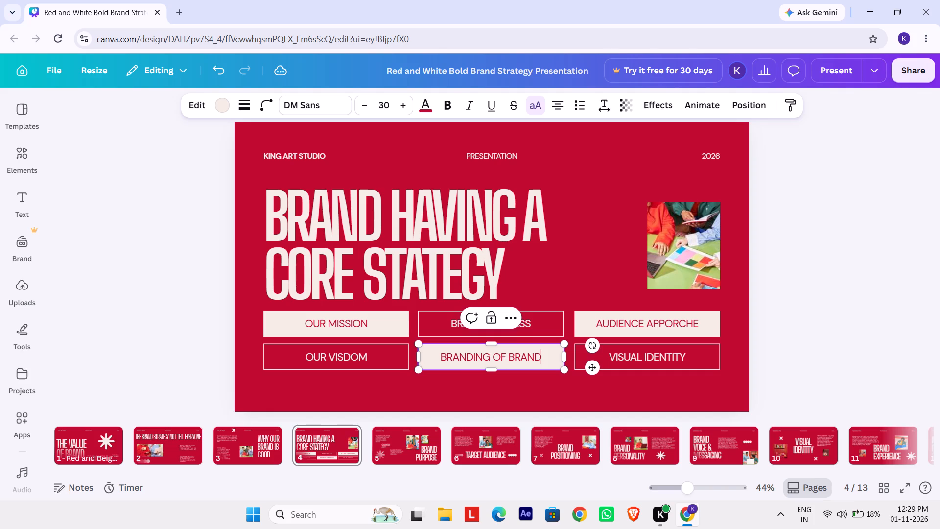
# Change the "Visual Identity" box label on page 4 to "Product ideas".
pyautogui.tripleClick(667, 358)
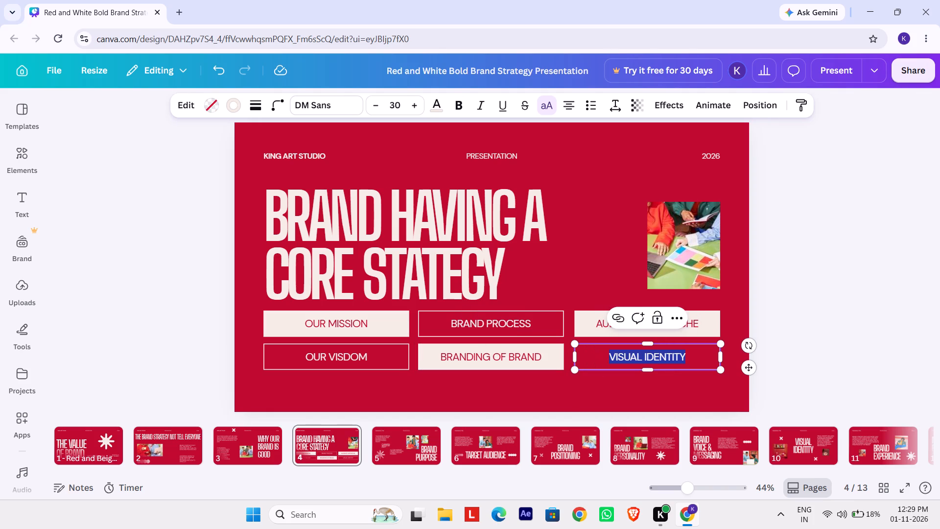
pyautogui.write('or')
pyautogui.press('BackSpace')
pyautogui.press('BackSpace')
pyautogui.write('product')
pyautogui.press('space')
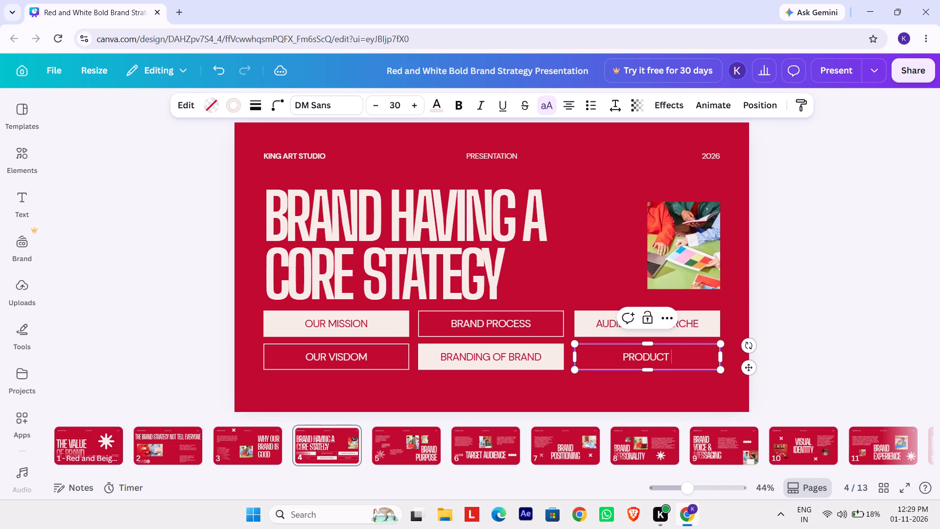
pyautogui.press('o')
pyautogui.press('BackSpace')
pyautogui.write('ideas')
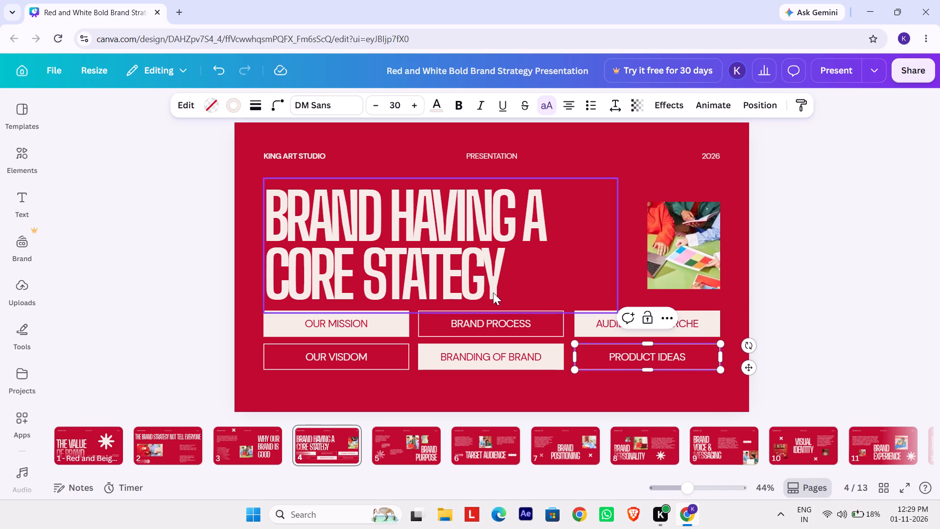
# Swap the page 4 photo and title, placing the photo at the slide's left margin and the title, with its box narrowed, at the right margin.
pyautogui.moveTo(681, 241); pyautogui.dragTo(597, 237)
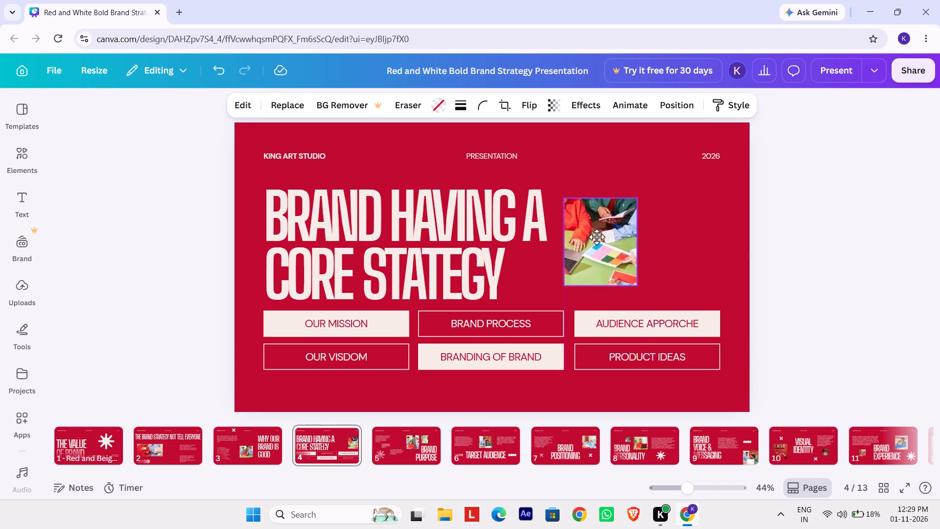
pyautogui.moveTo(597, 237); pyautogui.dragTo(299, 229)
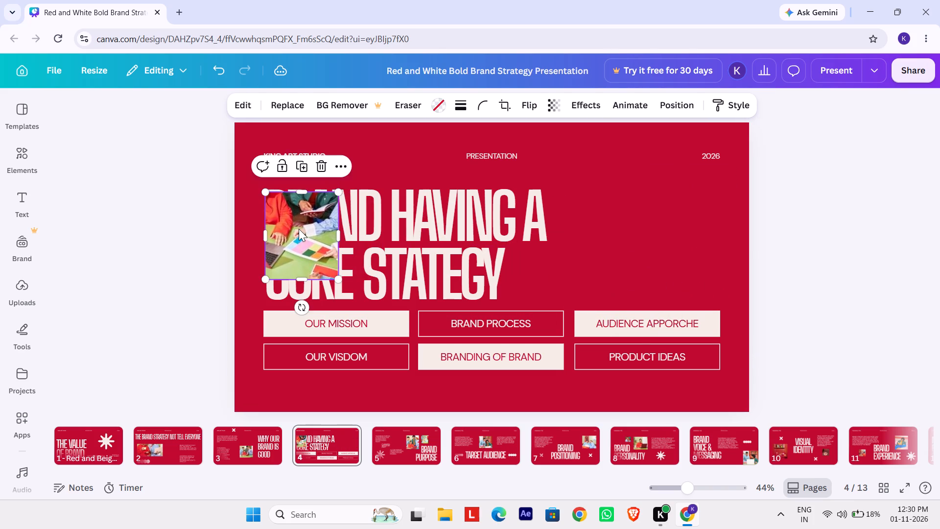
pyautogui.moveTo(404, 230); pyautogui.dragTo(569, 199)
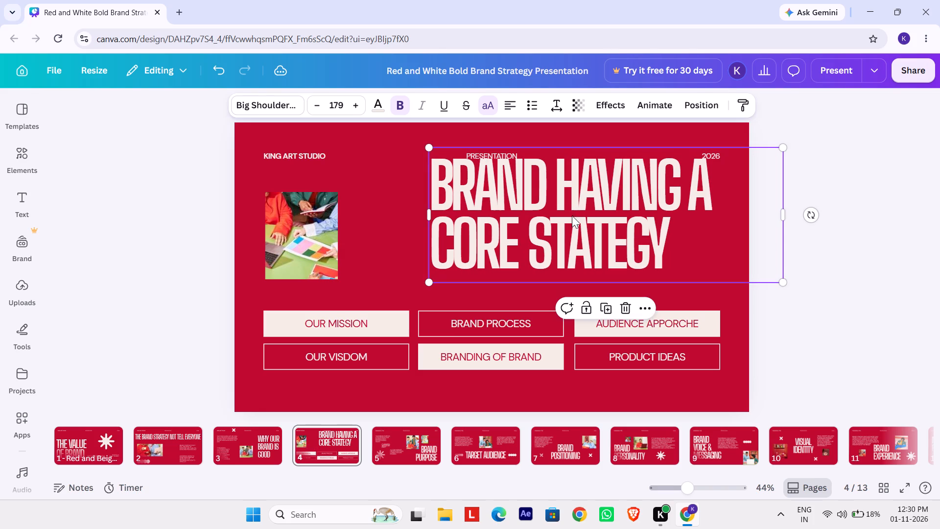
pyautogui.moveTo(785, 215); pyautogui.dragTo(748, 209)
pyautogui.moveTo(748, 211); pyautogui.dragTo(717, 207)
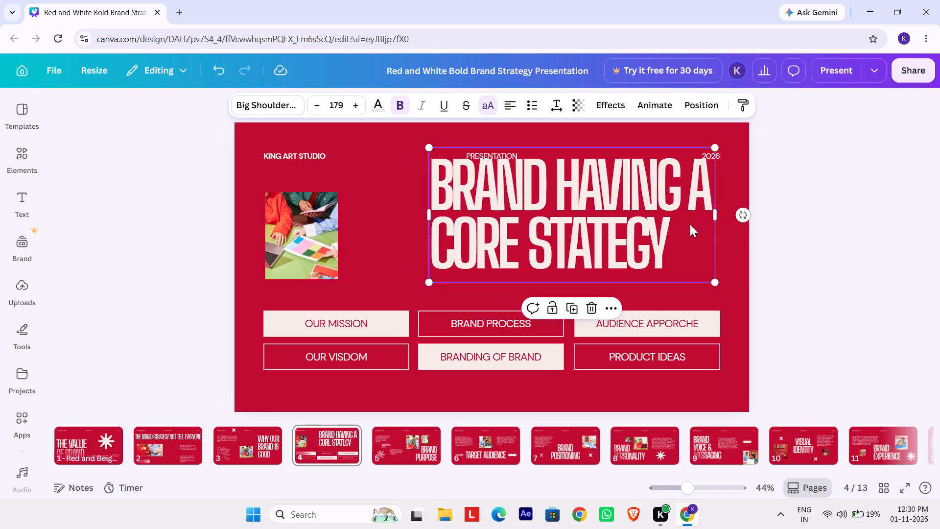
pyautogui.moveTo(689, 225); pyautogui.dragTo(694, 244)
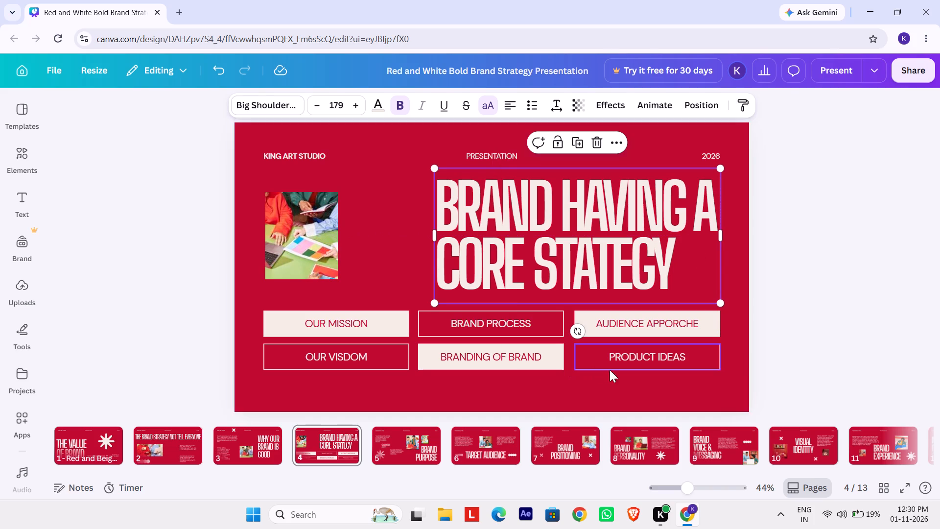
# On page 5, move the larger group photo to the slide's upper left, below the studio name.
pyautogui.click(397, 440)
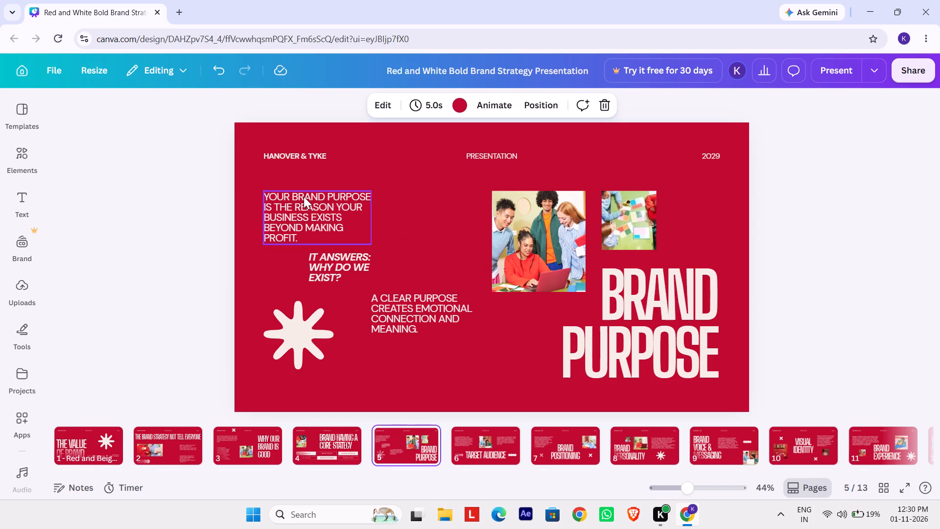
pyautogui.moveTo(570, 234); pyautogui.dragTo(340, 219)
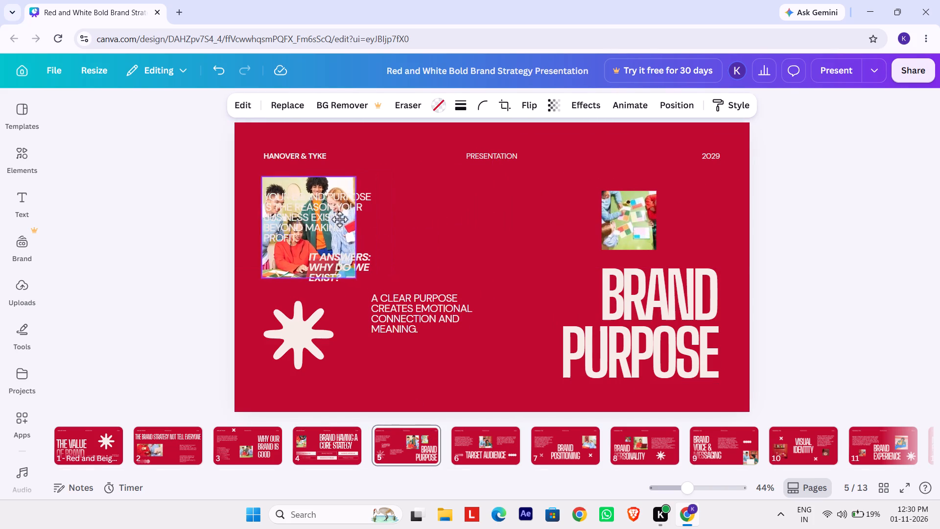
pyautogui.moveTo(340, 219); pyautogui.dragTo(337, 219)
# On page 5, set the header year to 2026 and change the studio name to "King Art Studio".
pyautogui.doubleClick(703, 157)
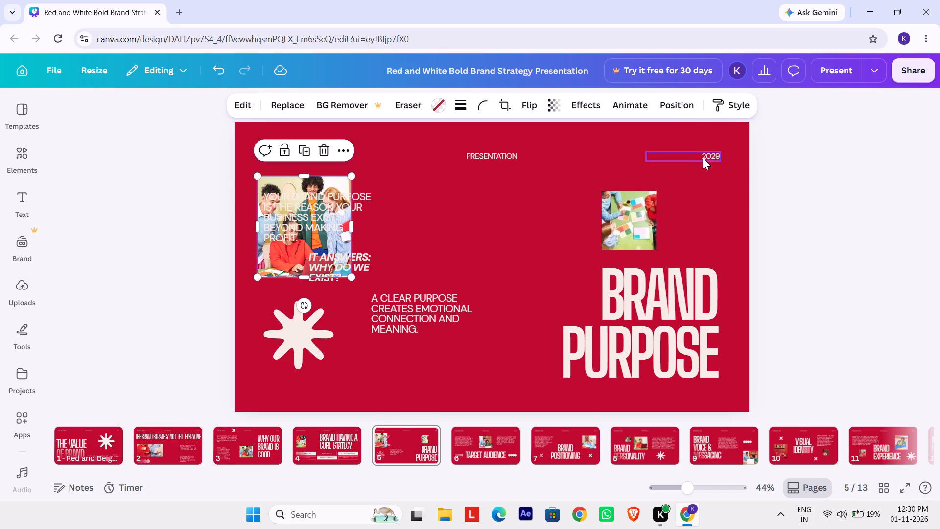
pyautogui.write('2026')
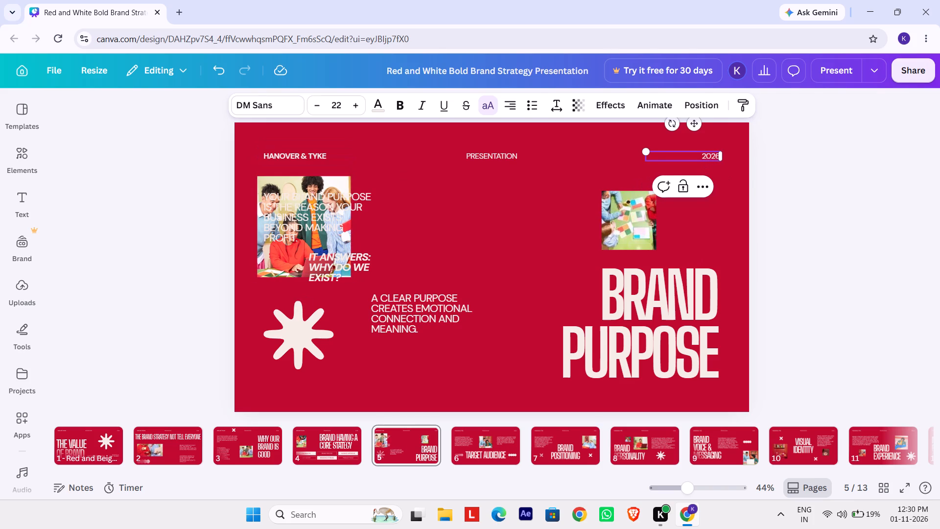
pyautogui.doubleClick(313, 158)
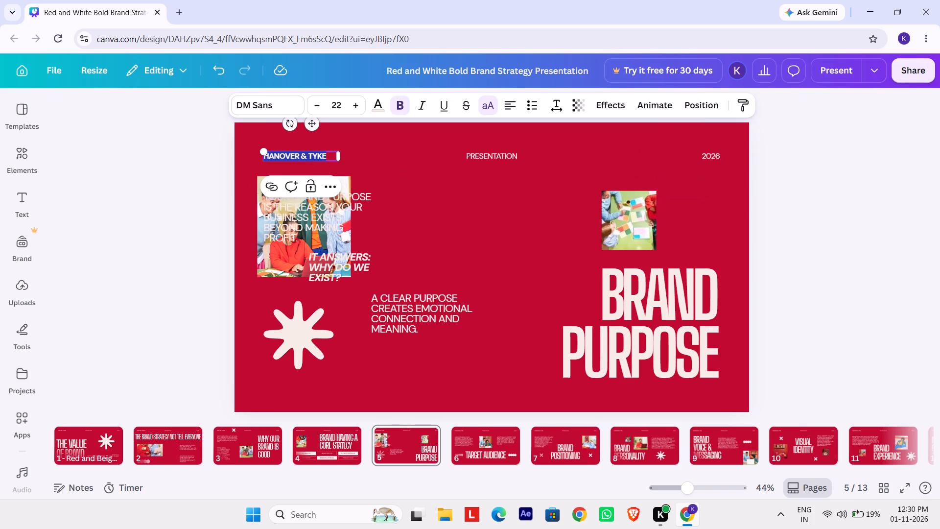
pyautogui.write('king art studio')
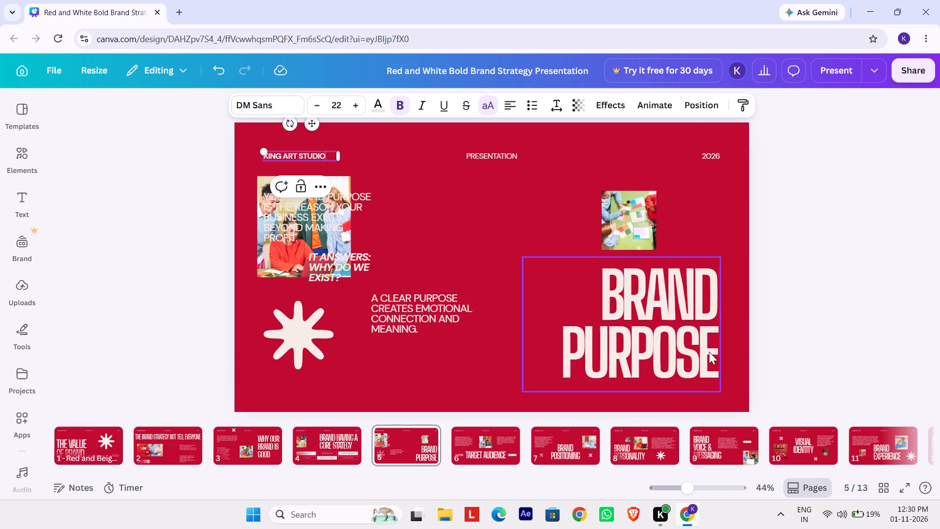
# Replace the page 5 title with "Purpose of branding" and reduce its font size to 166.
pyautogui.tripleClick(667, 329)
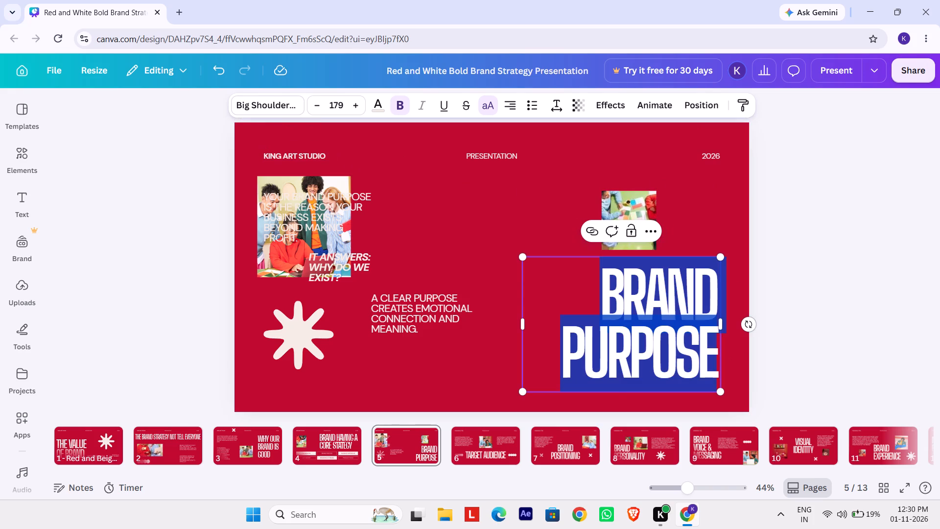
pyautogui.press('p')
pyautogui.write('urpose of branding')
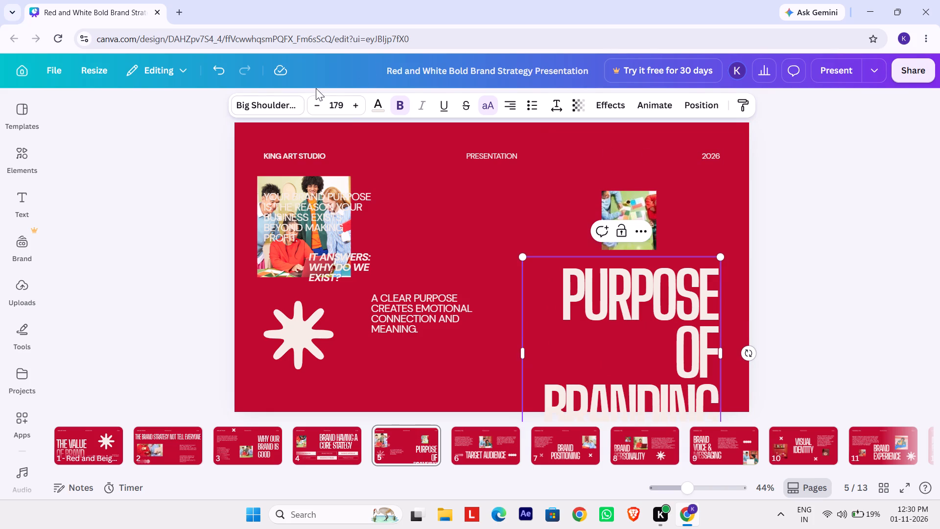
pyautogui.click(322, 99)
pyautogui.tripleClick(322, 99)
pyautogui.tripleClick(322, 99)
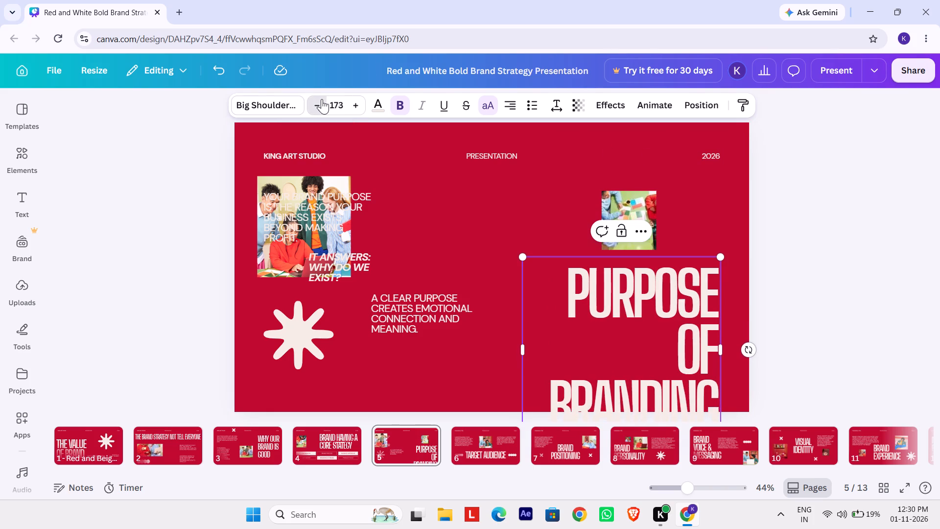
pyautogui.tripleClick(322, 99)
pyautogui.tripleClick(322, 99)
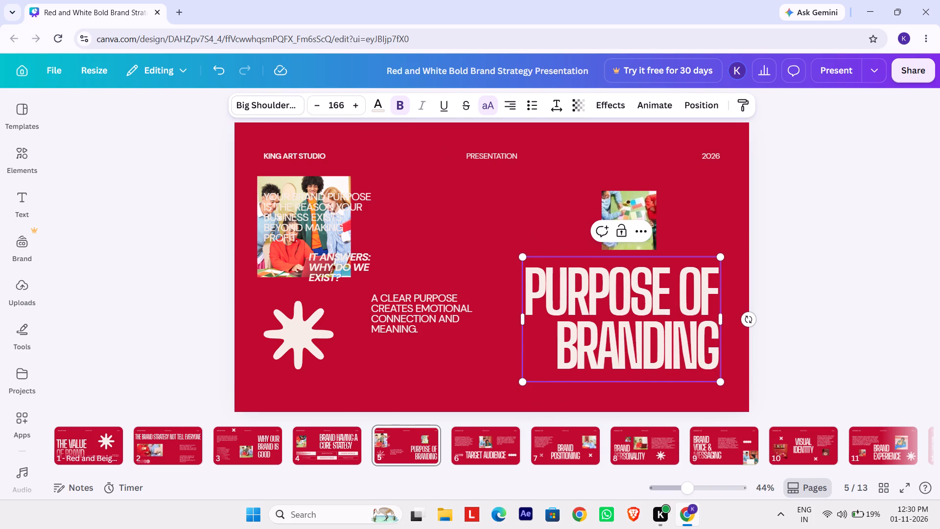
pyautogui.click(551, 352)
pyautogui.press('BackSpace')
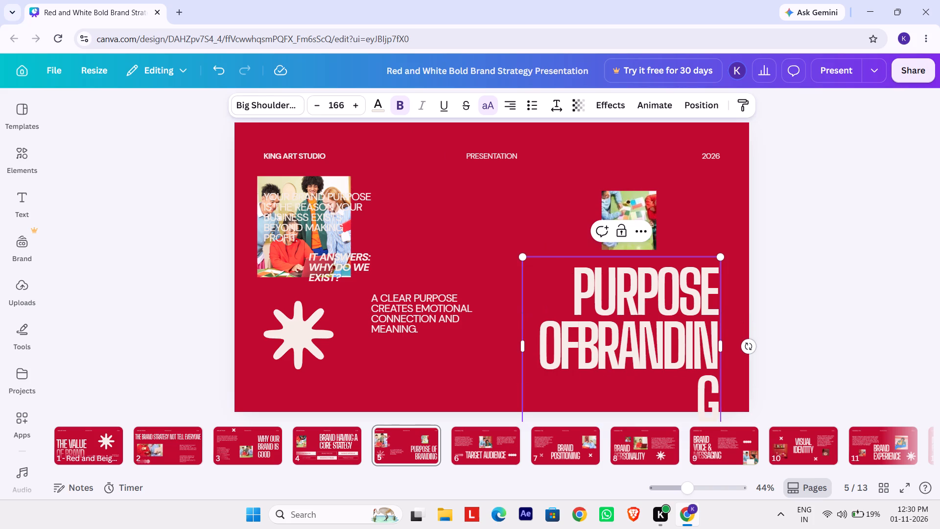
pyautogui.press('space')
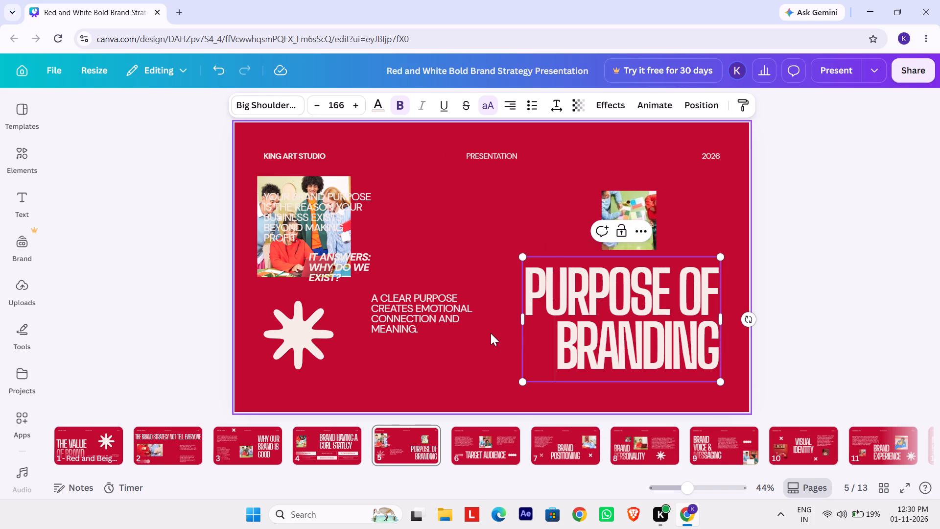
pyautogui.click(627, 339)
pyautogui.click(412, 261)
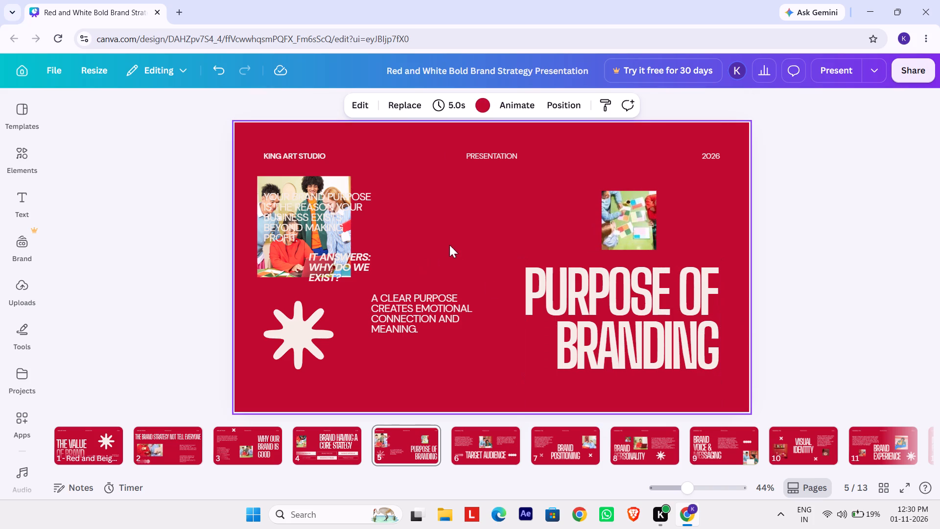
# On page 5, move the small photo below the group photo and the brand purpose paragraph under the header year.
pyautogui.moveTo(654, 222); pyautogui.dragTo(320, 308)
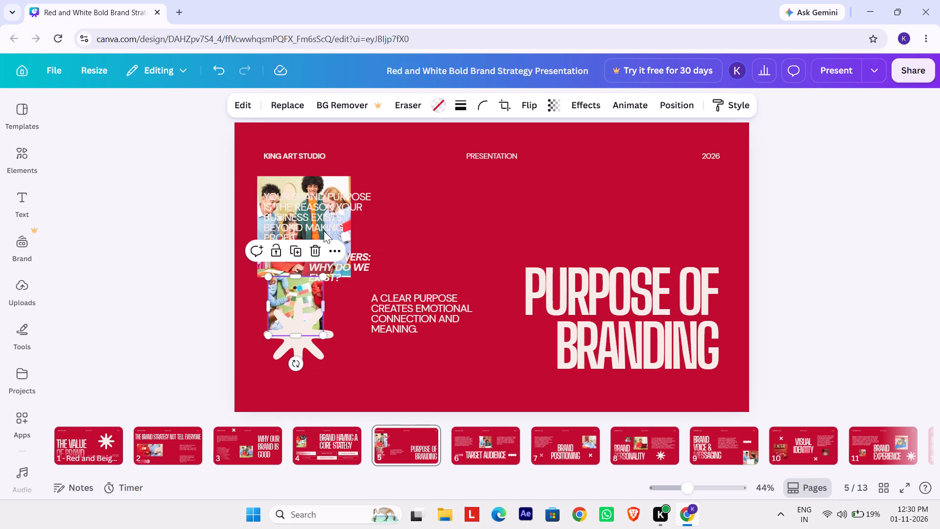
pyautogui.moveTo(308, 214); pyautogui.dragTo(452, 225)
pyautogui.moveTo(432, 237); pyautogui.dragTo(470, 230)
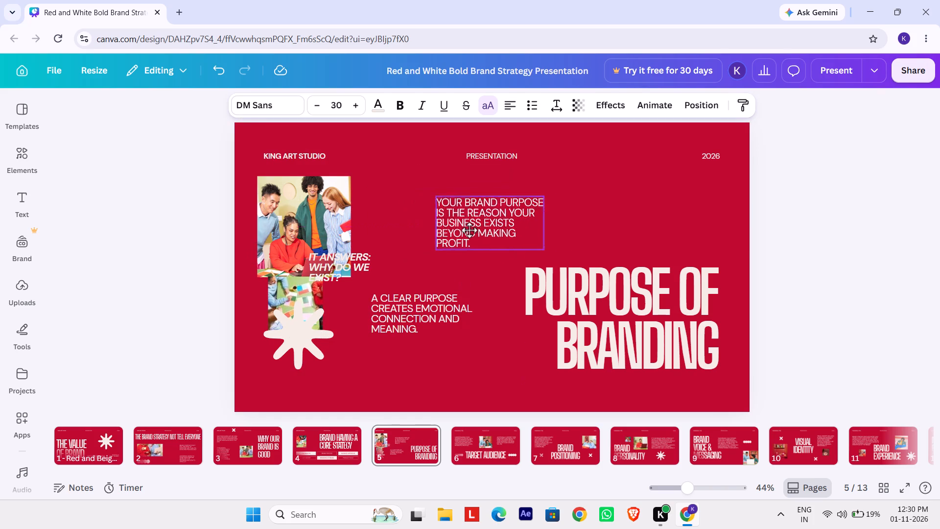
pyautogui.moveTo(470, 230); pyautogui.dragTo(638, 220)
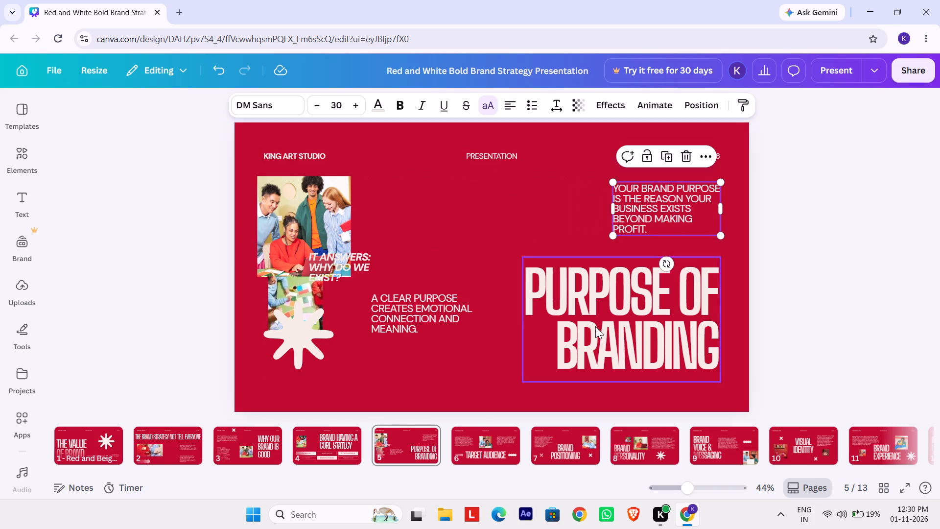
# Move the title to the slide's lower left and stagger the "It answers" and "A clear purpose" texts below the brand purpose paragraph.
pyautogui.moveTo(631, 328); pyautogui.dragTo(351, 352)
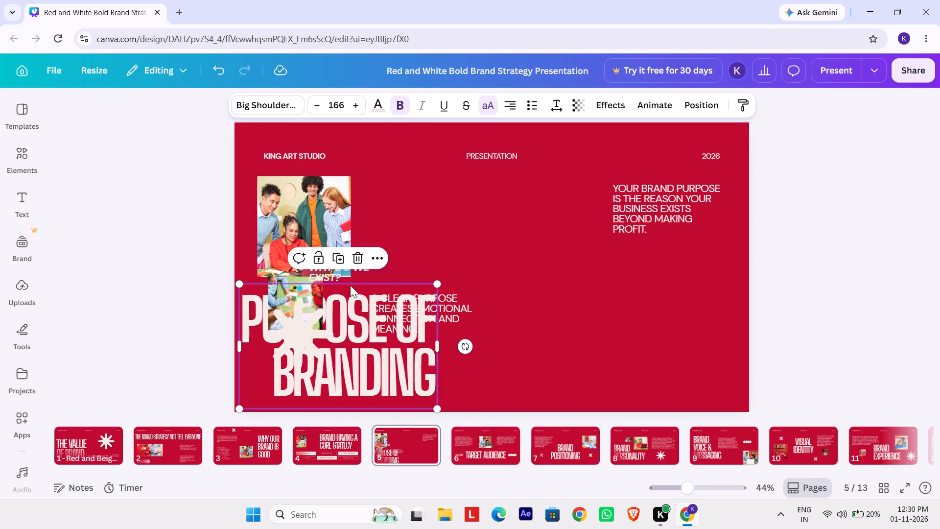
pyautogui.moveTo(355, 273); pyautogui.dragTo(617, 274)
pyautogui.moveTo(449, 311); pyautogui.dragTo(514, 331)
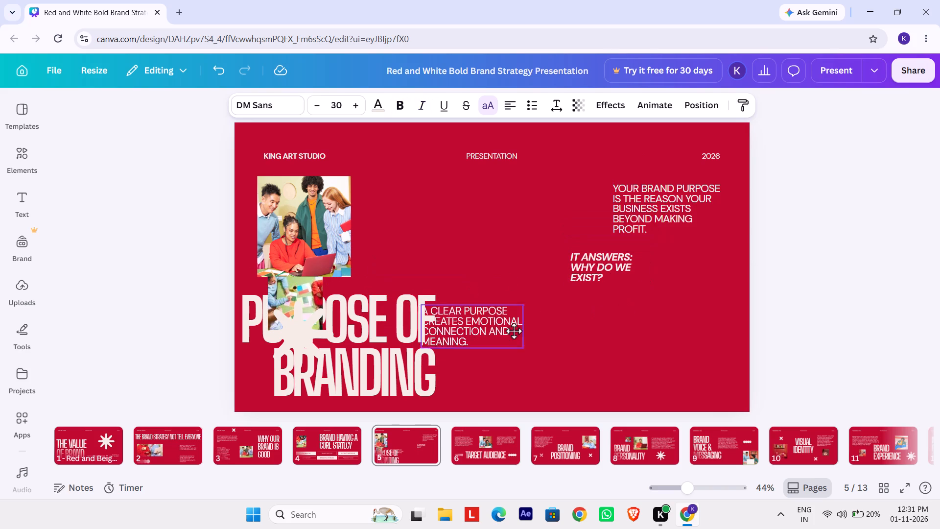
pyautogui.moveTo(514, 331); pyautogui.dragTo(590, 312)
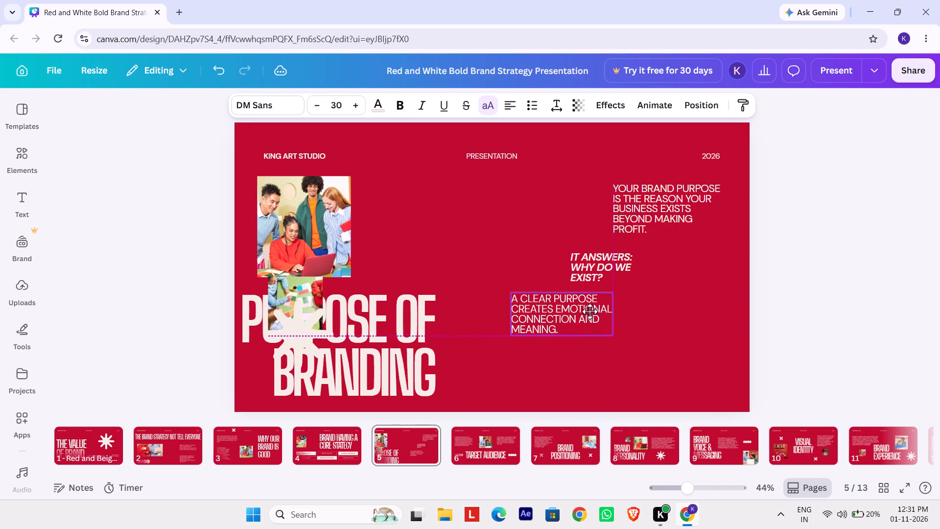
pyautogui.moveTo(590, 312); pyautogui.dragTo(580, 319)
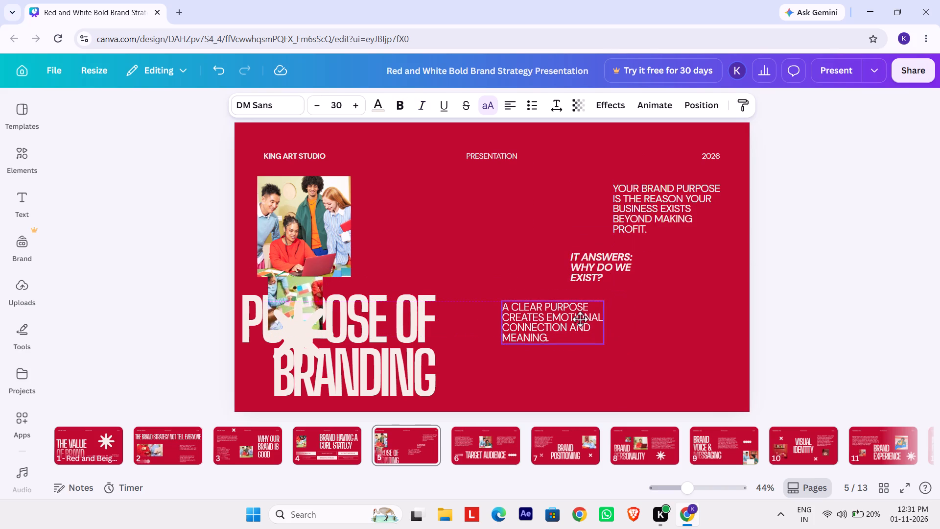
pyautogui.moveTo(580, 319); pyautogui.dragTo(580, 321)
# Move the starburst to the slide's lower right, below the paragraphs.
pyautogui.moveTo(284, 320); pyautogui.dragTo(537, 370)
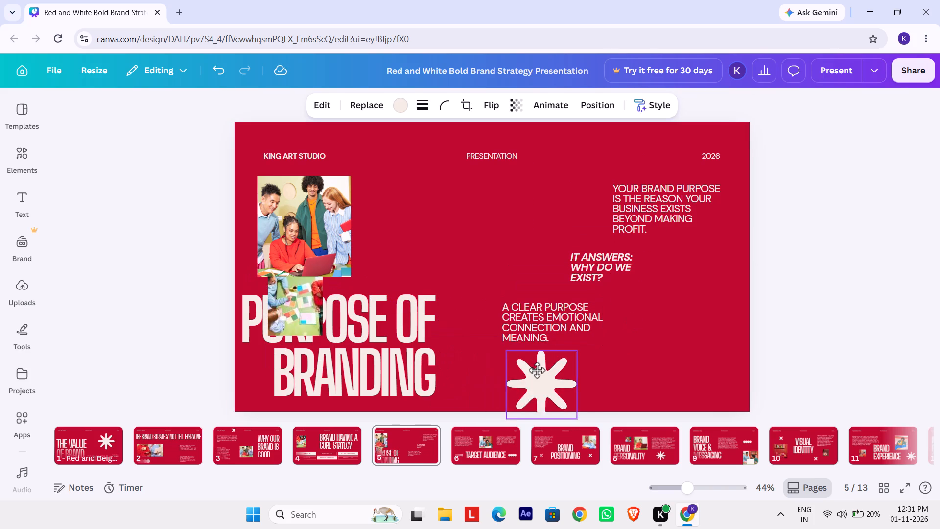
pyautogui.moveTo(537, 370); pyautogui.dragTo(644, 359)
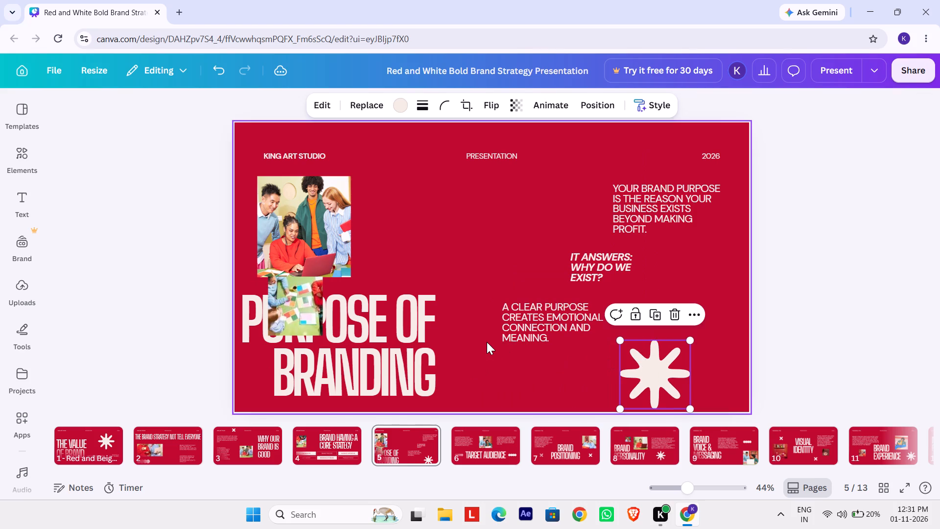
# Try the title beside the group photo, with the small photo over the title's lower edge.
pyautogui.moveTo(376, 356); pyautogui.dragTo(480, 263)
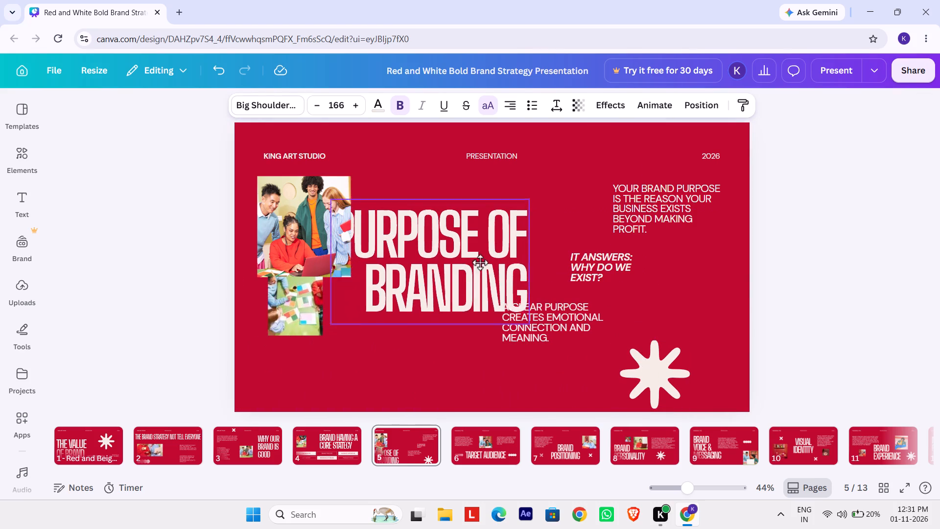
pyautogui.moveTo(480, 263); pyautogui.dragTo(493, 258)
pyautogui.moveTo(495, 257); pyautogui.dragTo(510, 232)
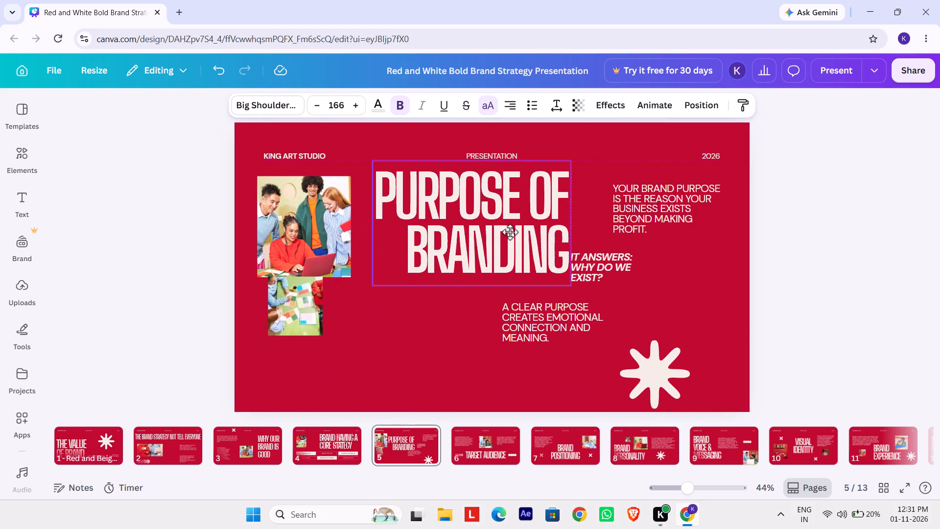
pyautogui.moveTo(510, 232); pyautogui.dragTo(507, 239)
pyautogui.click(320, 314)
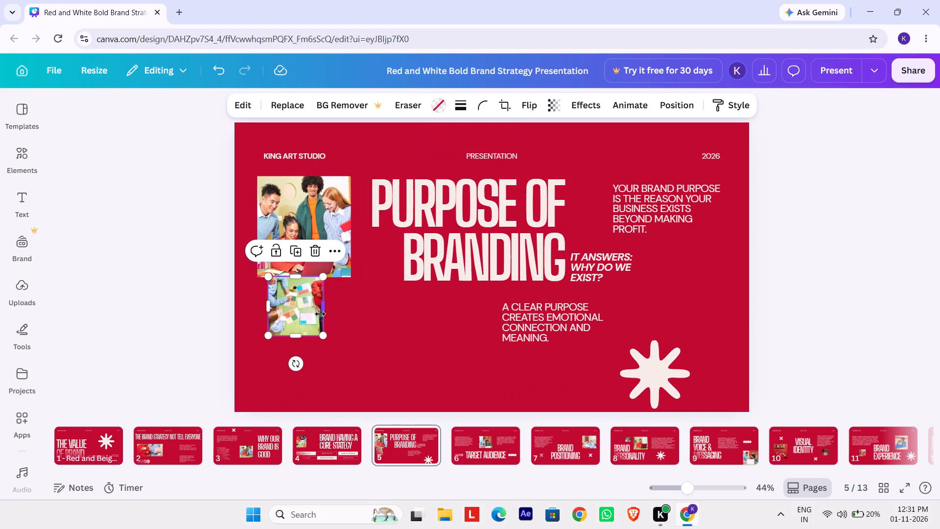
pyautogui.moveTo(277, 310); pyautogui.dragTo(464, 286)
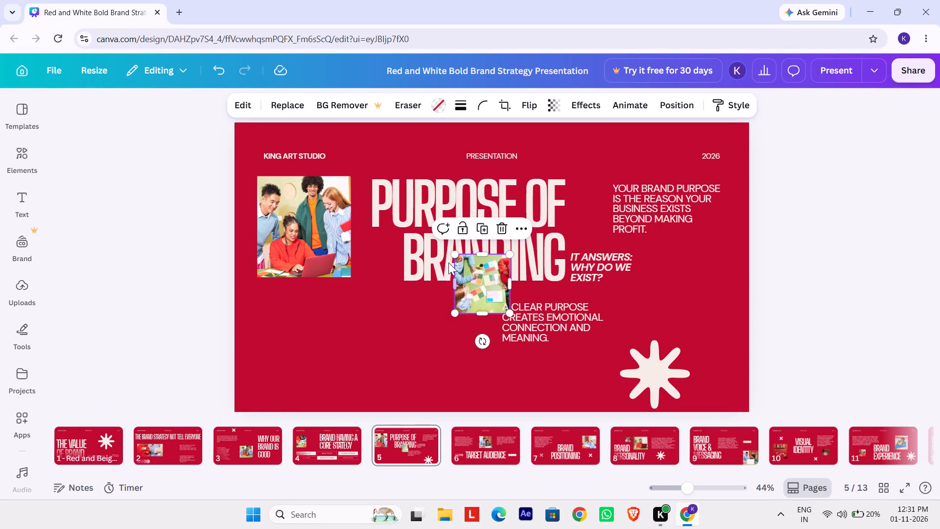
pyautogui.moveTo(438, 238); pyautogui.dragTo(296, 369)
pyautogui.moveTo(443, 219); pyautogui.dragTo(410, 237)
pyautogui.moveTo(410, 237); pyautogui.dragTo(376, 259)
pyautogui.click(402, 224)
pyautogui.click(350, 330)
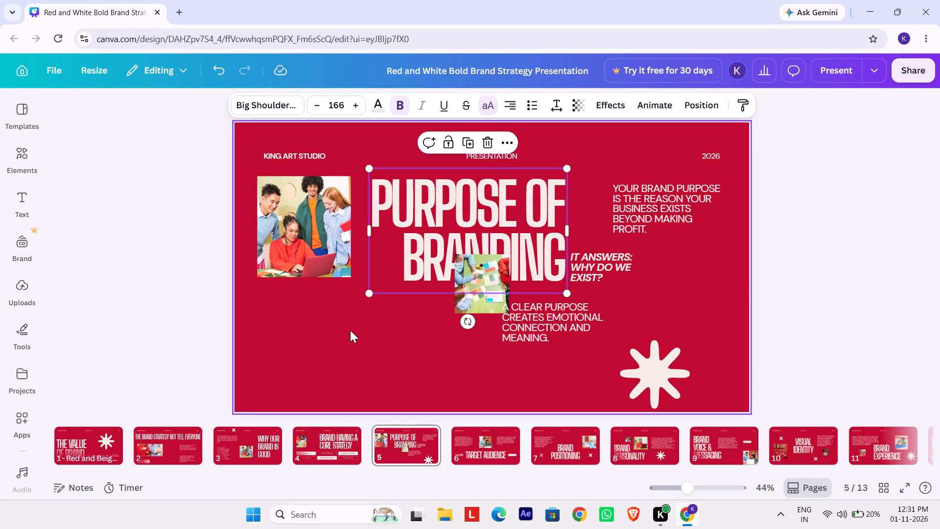
# Place the title directly below the group photo and the small photo under the centred "Presentation" header.
pyautogui.moveTo(441, 226); pyautogui.dragTo(332, 339)
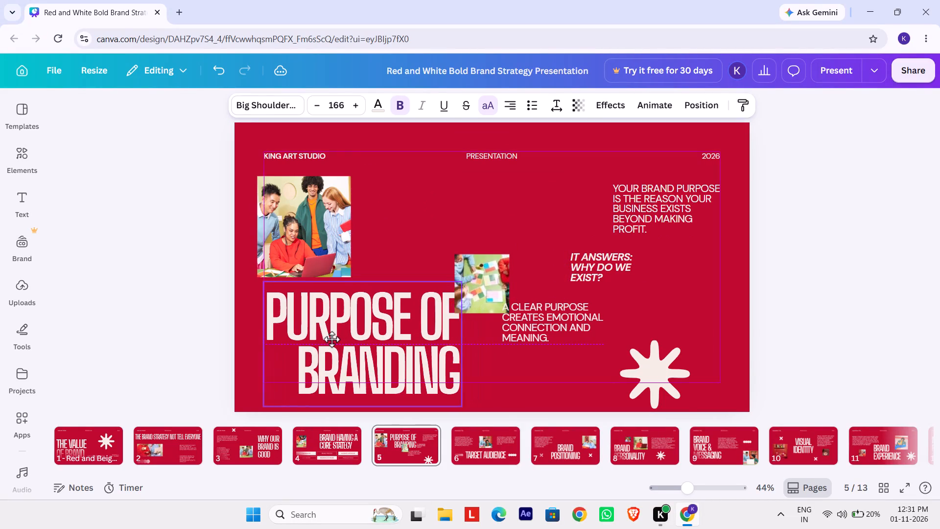
pyautogui.moveTo(332, 339); pyautogui.dragTo(320, 337)
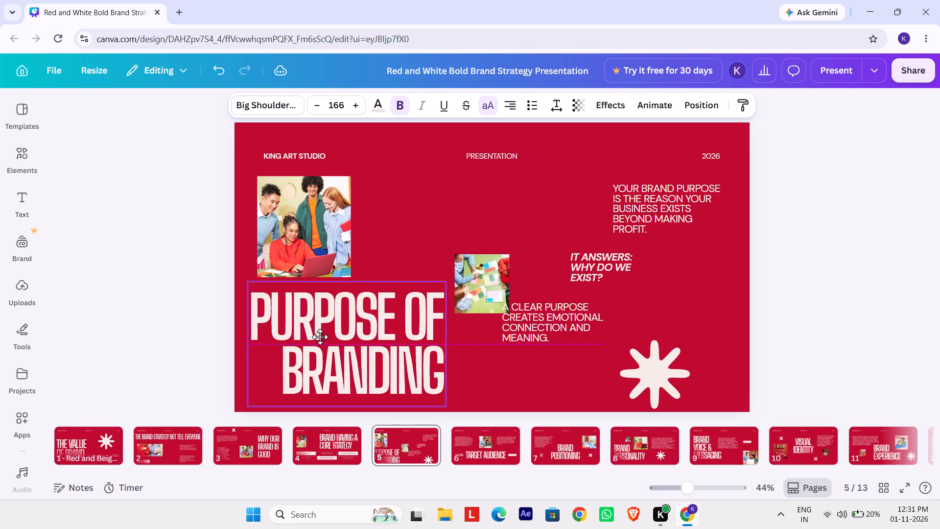
pyautogui.moveTo(320, 337); pyautogui.dragTo(323, 337)
pyautogui.moveTo(491, 284); pyautogui.dragTo(457, 219)
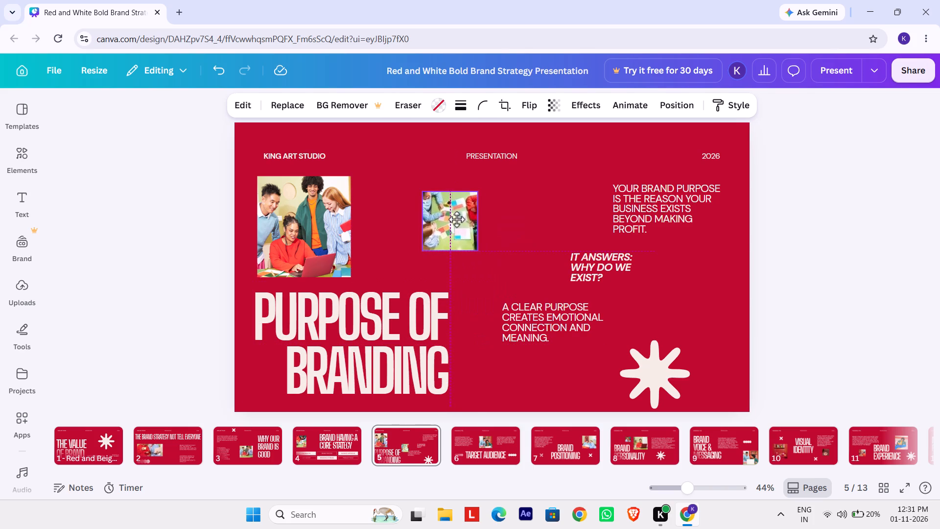
pyautogui.moveTo(457, 219); pyautogui.dragTo(491, 222)
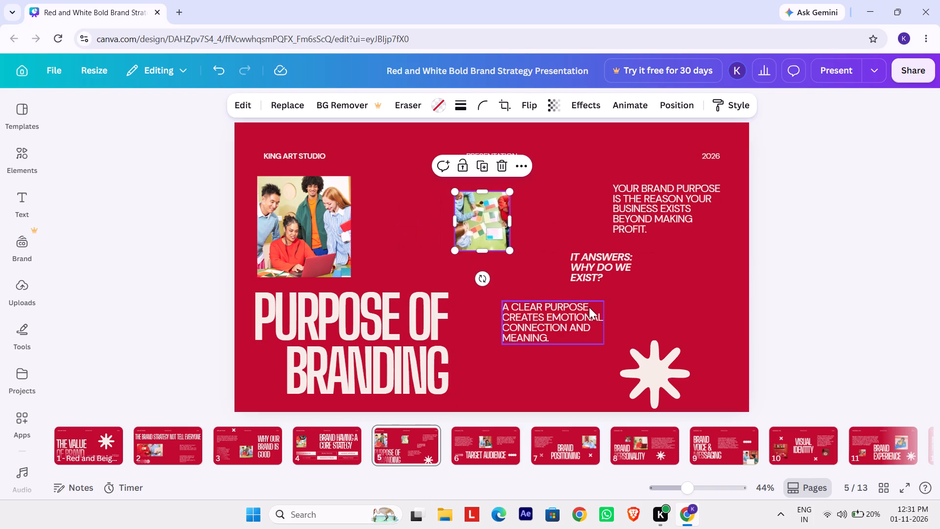
# Move the "A clear purpose" text near the slide's right edge, and place "It answers" beside the title with the brand purpose paragraph above it.
pyautogui.moveTo(550, 339); pyautogui.dragTo(679, 265)
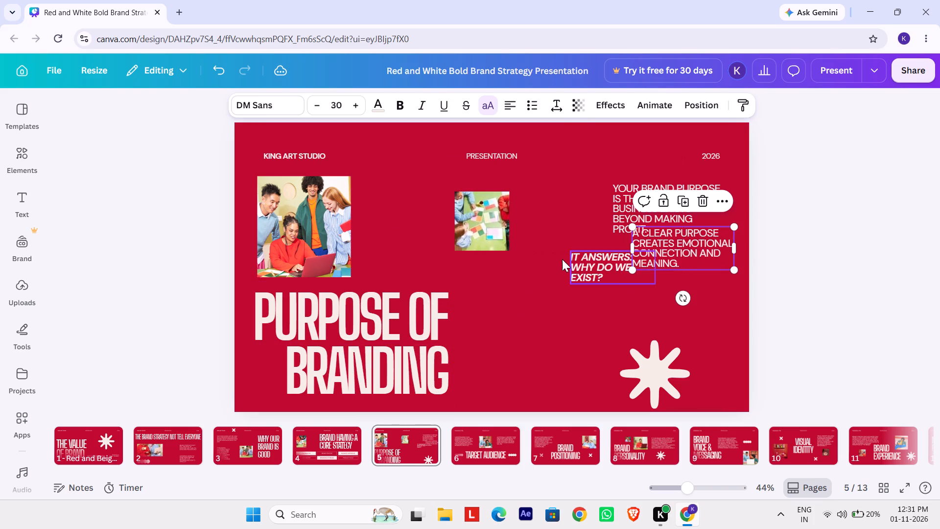
pyautogui.moveTo(572, 261); pyautogui.dragTo(476, 359)
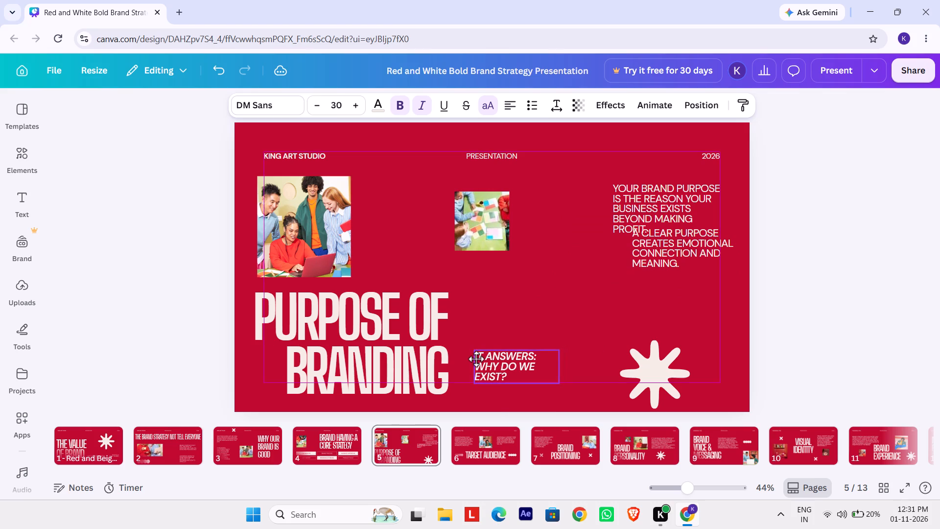
pyautogui.moveTo(476, 359); pyautogui.dragTo(476, 361)
pyautogui.moveTo(639, 181); pyautogui.dragTo(556, 264)
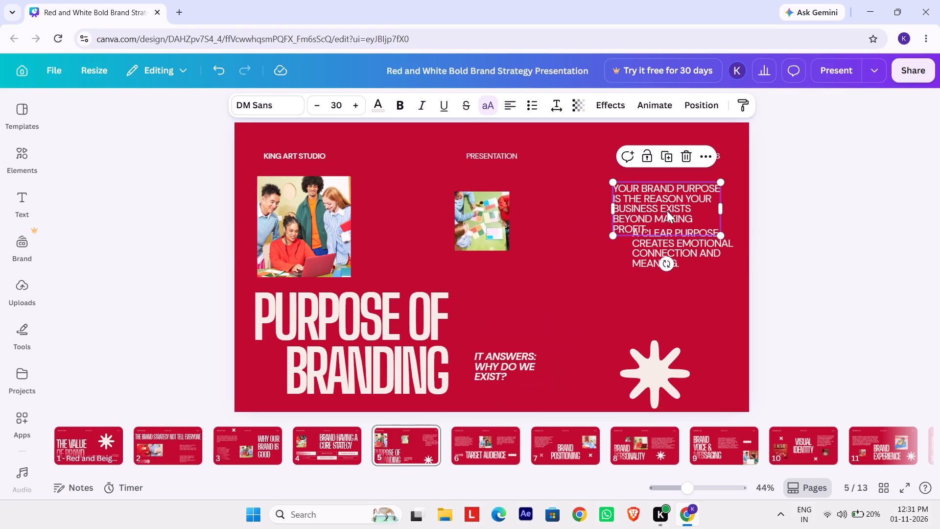
pyautogui.moveTo(670, 207); pyautogui.dragTo(605, 317)
# Move the starburst to the top of the slide, between the "Presentation" header and the year.
pyautogui.moveTo(668, 377); pyautogui.dragTo(606, 223)
pyautogui.moveTo(606, 223); pyautogui.dragTo(611, 216)
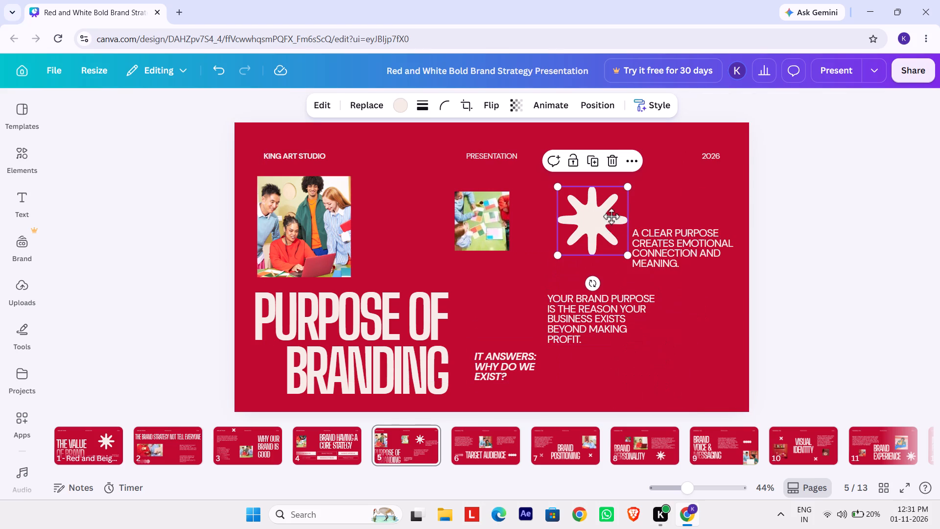
pyautogui.moveTo(611, 216); pyautogui.dragTo(635, 179)
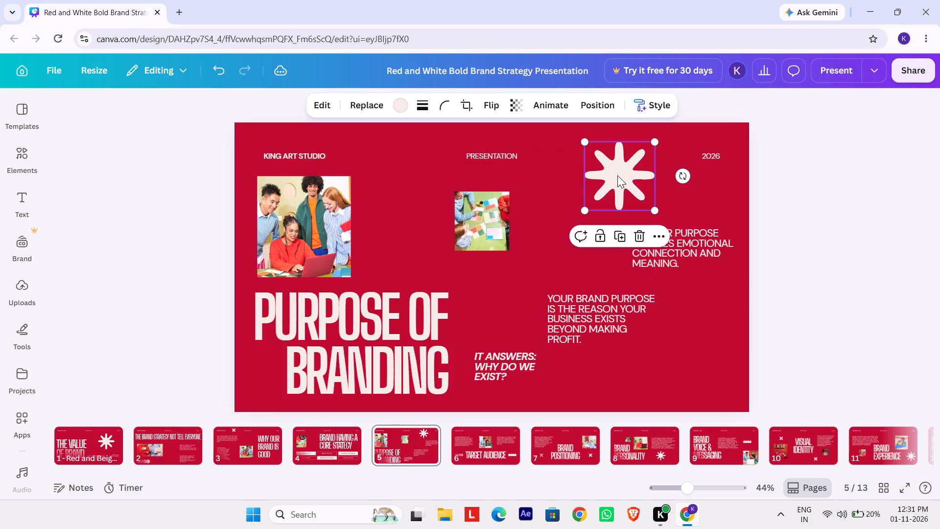
# Duplicate the starburst, shrink the copy to less than half size, and place it between the two photos.
pyautogui.click(615, 230)
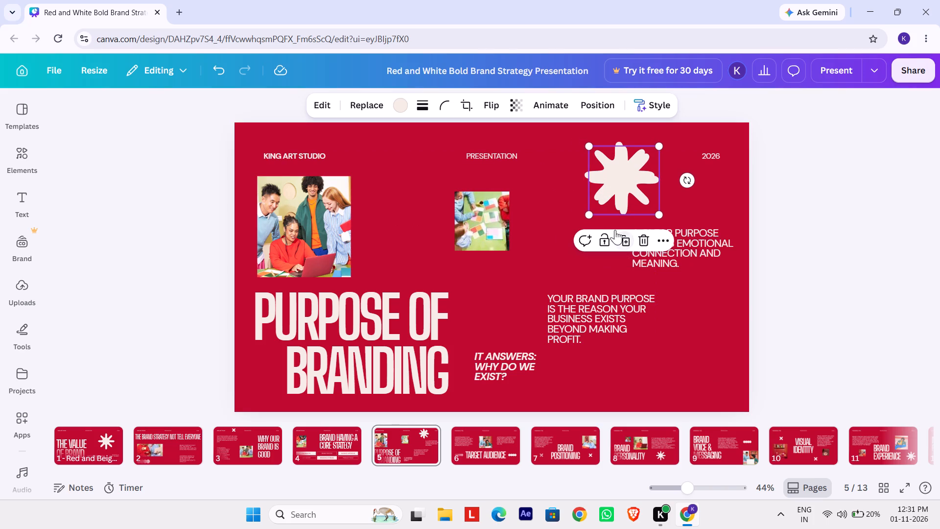
pyautogui.moveTo(629, 191); pyautogui.dragTo(431, 259)
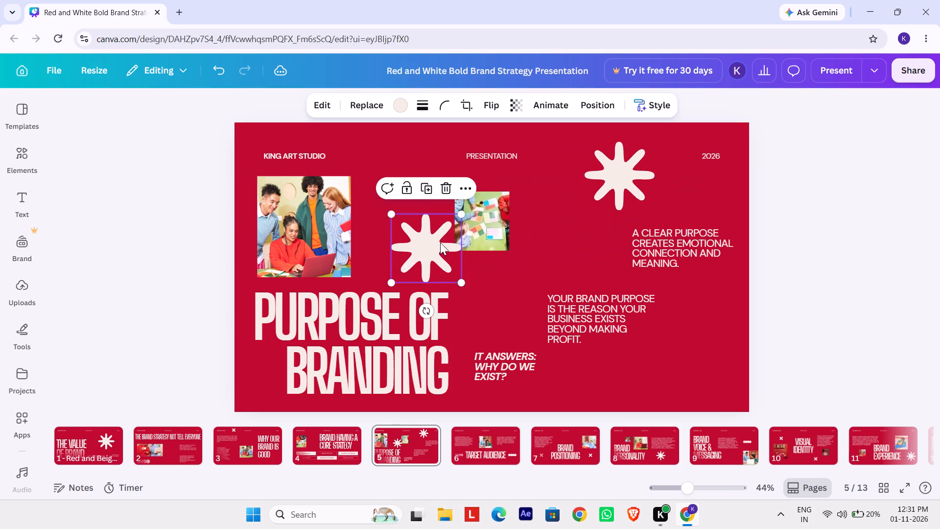
pyautogui.moveTo(464, 212); pyautogui.dragTo(429, 261)
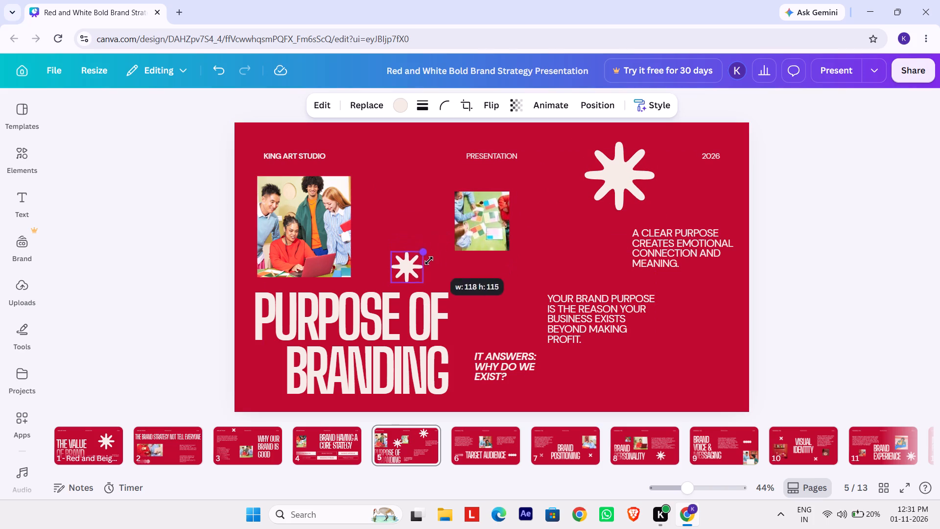
pyautogui.moveTo(429, 261); pyautogui.dragTo(427, 264)
pyautogui.moveTo(410, 313); pyautogui.dragTo(400, 291)
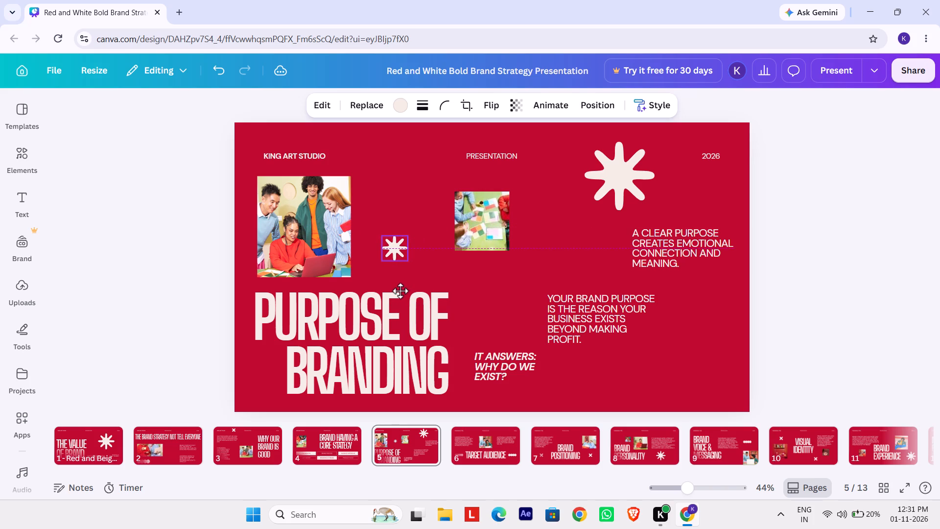
pyautogui.moveTo(400, 291); pyautogui.dragTo(398, 293)
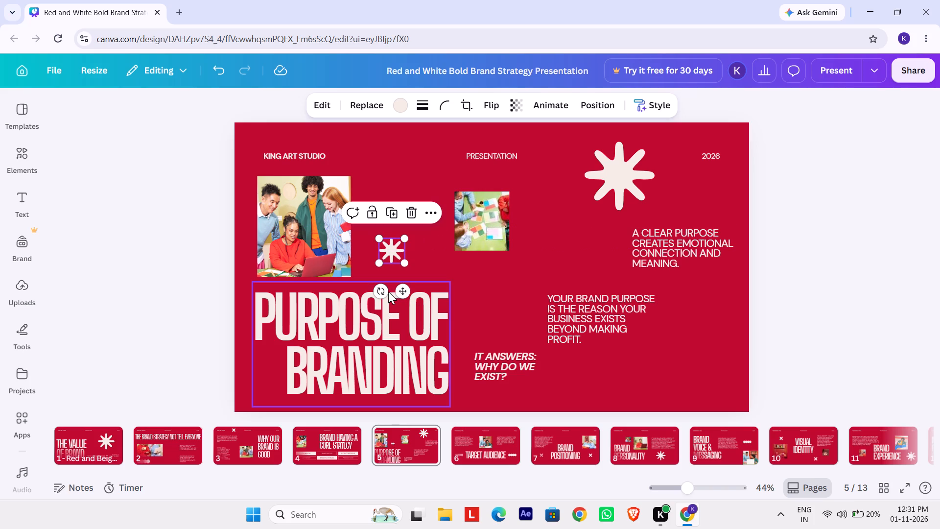
# Rotate the small starburst slightly counterclockwise.
pyautogui.moveTo(385, 292); pyautogui.dragTo(396, 291)
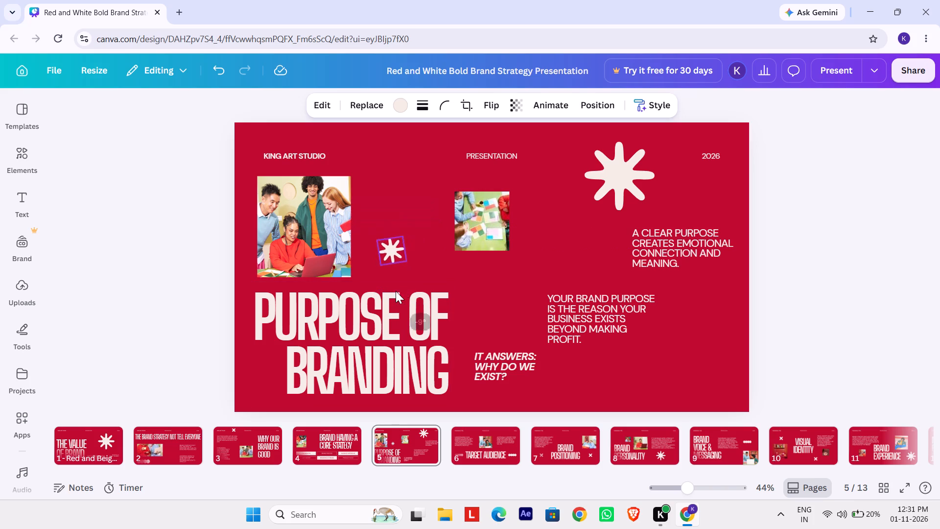
pyautogui.moveTo(396, 291); pyautogui.dragTo(403, 294)
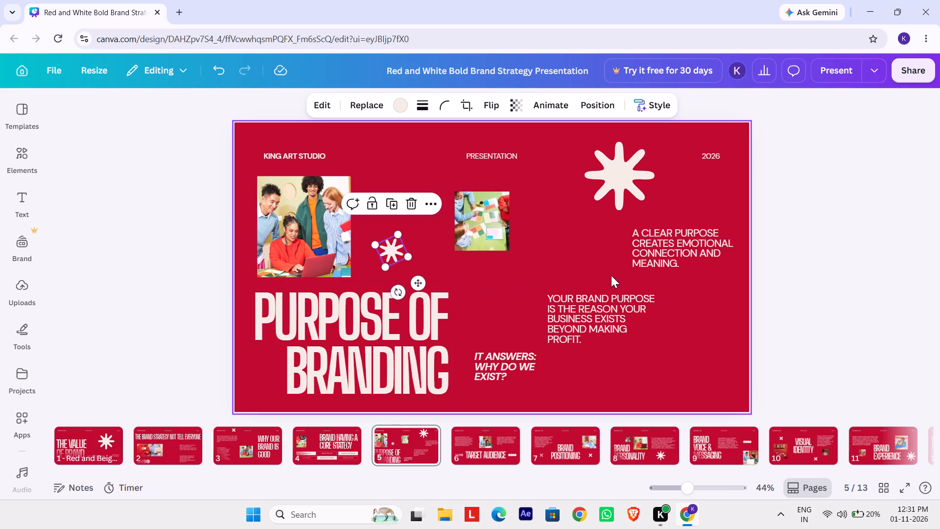
# Move the brand purpose paragraph to the slide's lower right and the "It answers" text up between it and the small photo.
pyautogui.moveTo(569, 337); pyautogui.dragTo(618, 369)
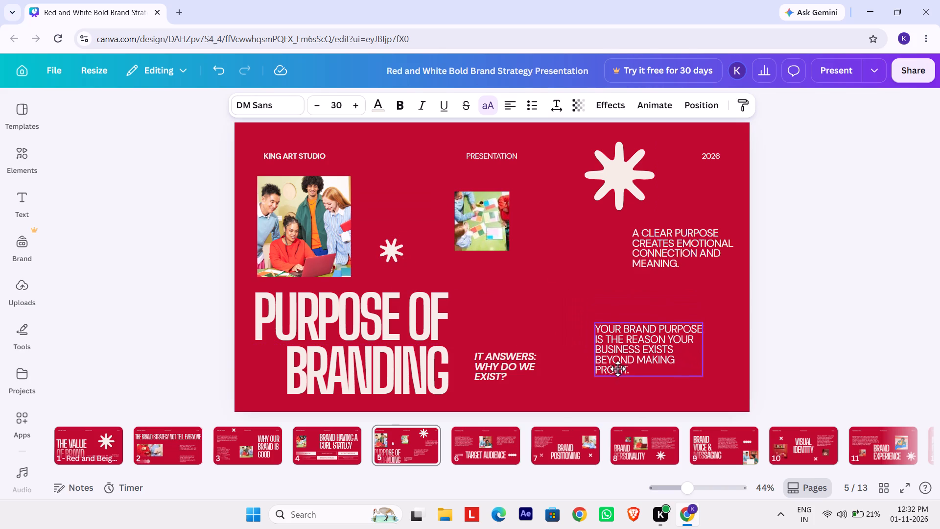
pyautogui.moveTo(618, 369); pyautogui.dragTo(618, 373)
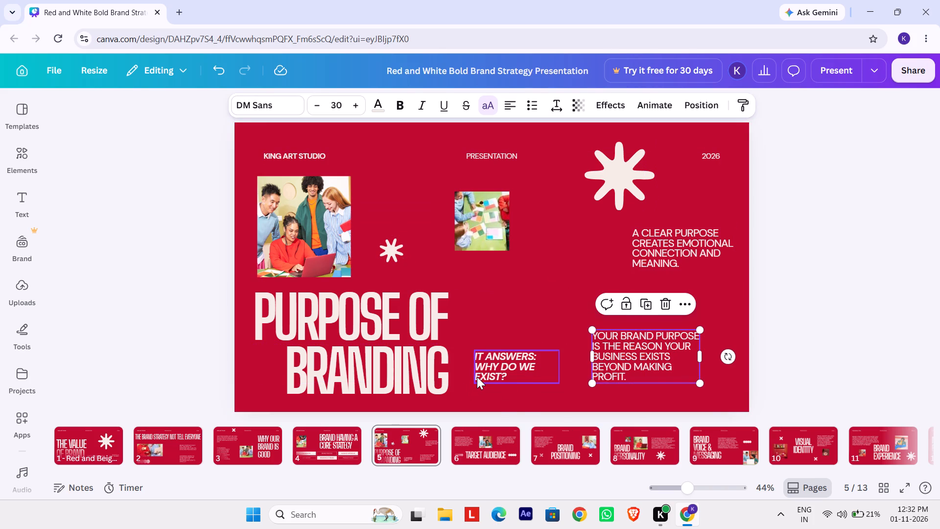
pyautogui.moveTo(479, 375); pyautogui.dragTo(536, 311)
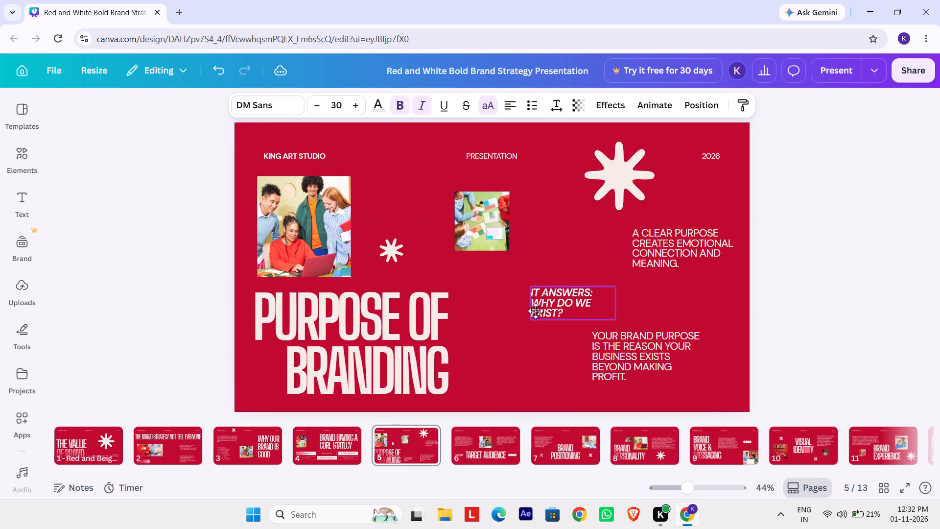
pyautogui.moveTo(536, 311); pyautogui.dragTo(535, 305)
pyautogui.moveTo(616, 355); pyautogui.dragTo(642, 348)
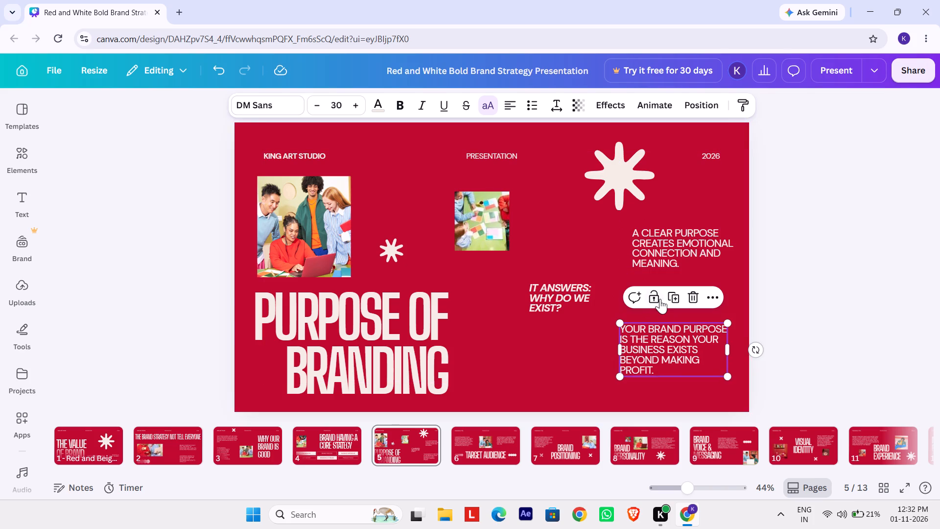
# Rearrange the text blocks: brand purpose paragraph beneath the large starburst, "It answers" slightly lower, and "A clear purpose" in the slide's lower right.
pyautogui.moveTo(653, 349); pyautogui.dragTo(556, 232)
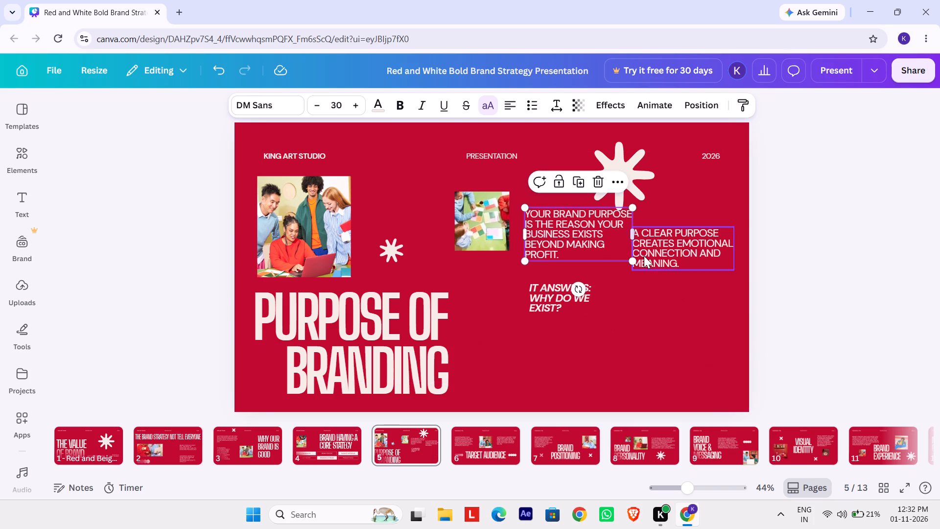
pyautogui.moveTo(672, 246); pyautogui.dragTo(622, 365)
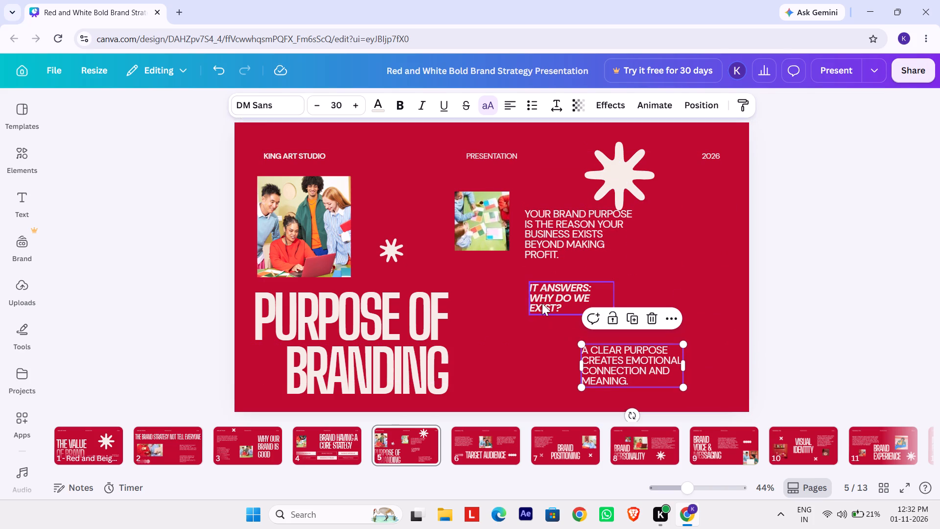
pyautogui.moveTo(542, 301); pyautogui.dragTo(560, 322)
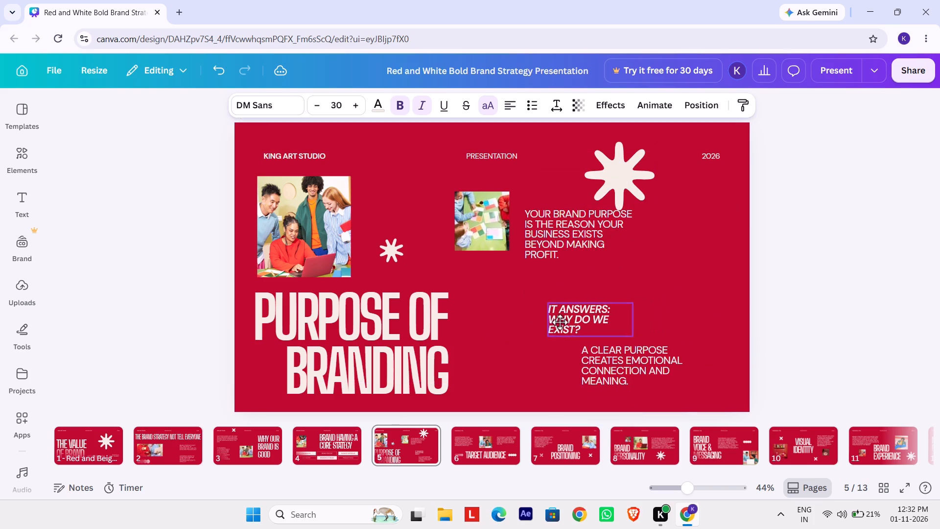
pyautogui.moveTo(560, 322); pyautogui.dragTo(555, 322)
pyautogui.moveTo(558, 238); pyautogui.dragTo(603, 252)
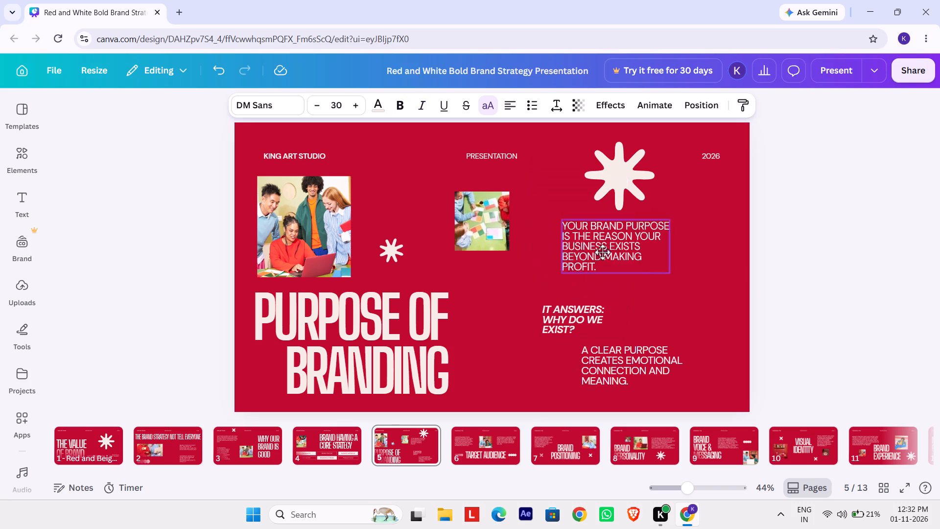
pyautogui.moveTo(603, 252); pyautogui.dragTo(640, 254)
pyautogui.moveTo(591, 370); pyautogui.dragTo(614, 371)
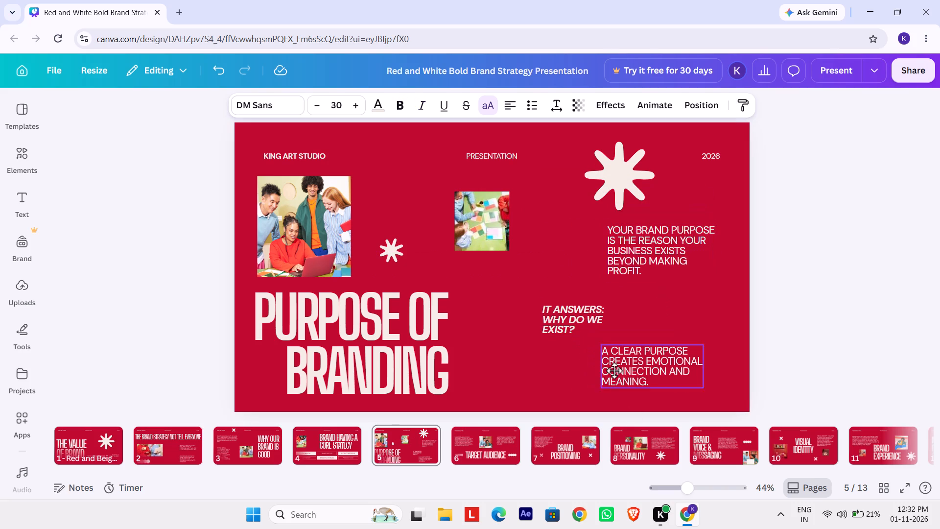
pyautogui.moveTo(614, 371); pyautogui.dragTo(625, 372)
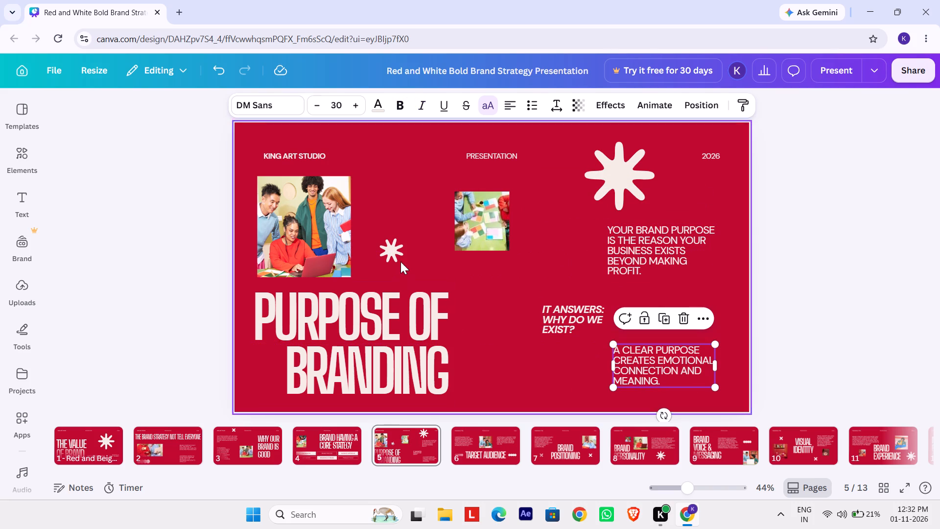
# Move the group photo toward the slide's middle, then place the overhead table photo beneath the King Art Studio header and enlarge it.
pyautogui.moveTo(298, 189); pyautogui.dragTo(528, 262)
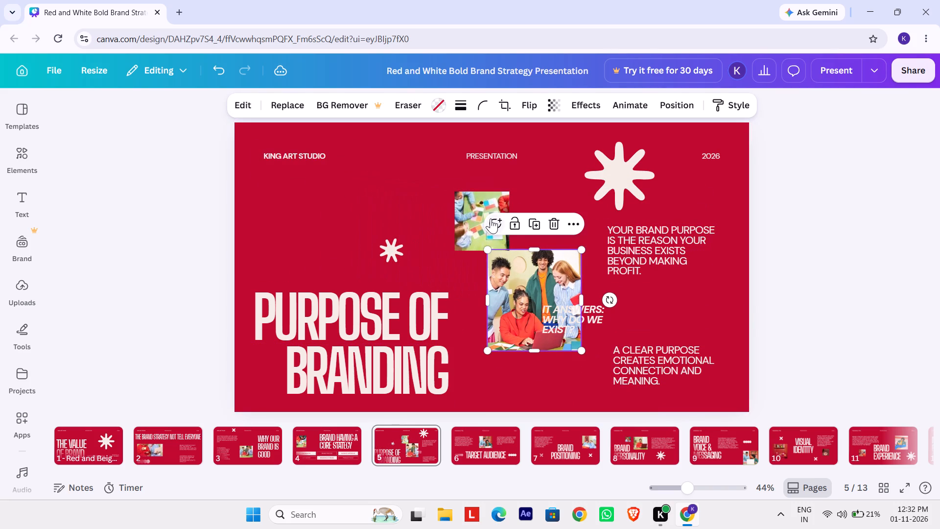
pyautogui.moveTo(470, 212); pyautogui.dragTo(281, 204)
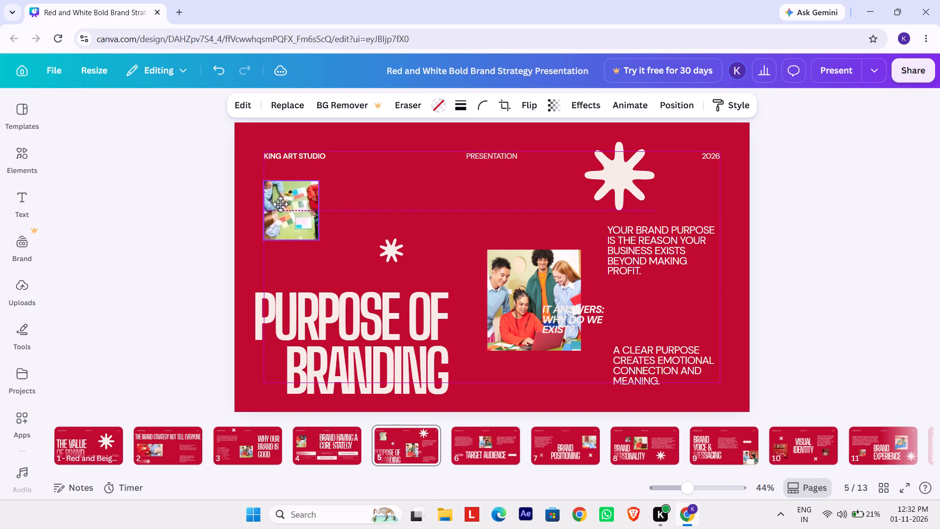
pyautogui.moveTo(281, 204); pyautogui.dragTo(279, 202)
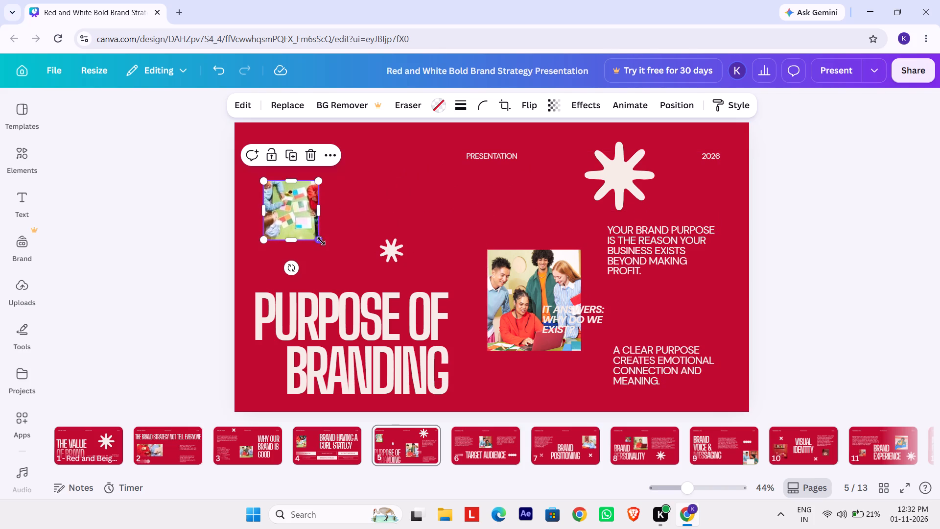
pyautogui.moveTo(323, 243); pyautogui.dragTo(348, 278)
pyautogui.click(300, 215)
pyautogui.moveTo(318, 242); pyautogui.dragTo(339, 259)
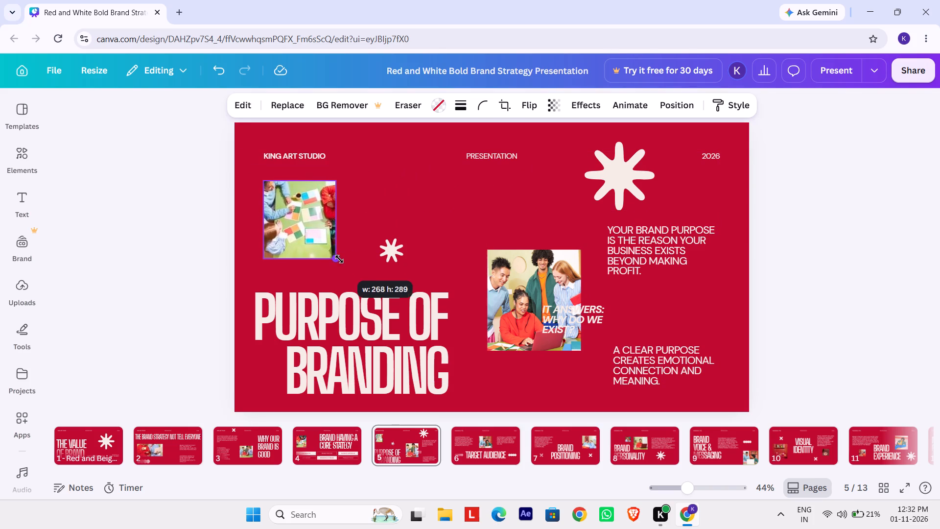
pyautogui.moveTo(339, 259); pyautogui.dragTo(342, 262)
# Shrink the group photo to under two thirds of its size and place it just above and right of the small starburst.
pyautogui.hscroll(1, 528, 312)
pyautogui.moveTo(531, 312); pyautogui.dragTo(458, 252)
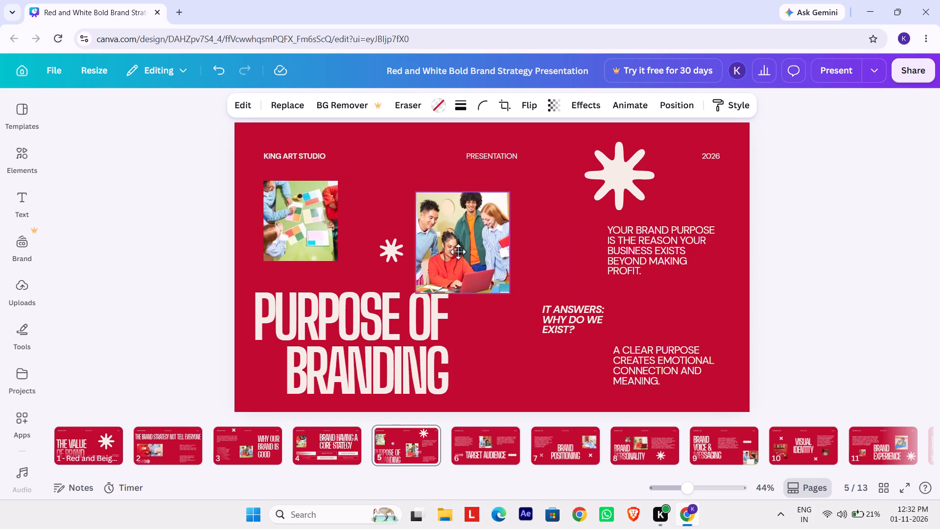
pyautogui.moveTo(458, 252); pyautogui.dragTo(486, 237)
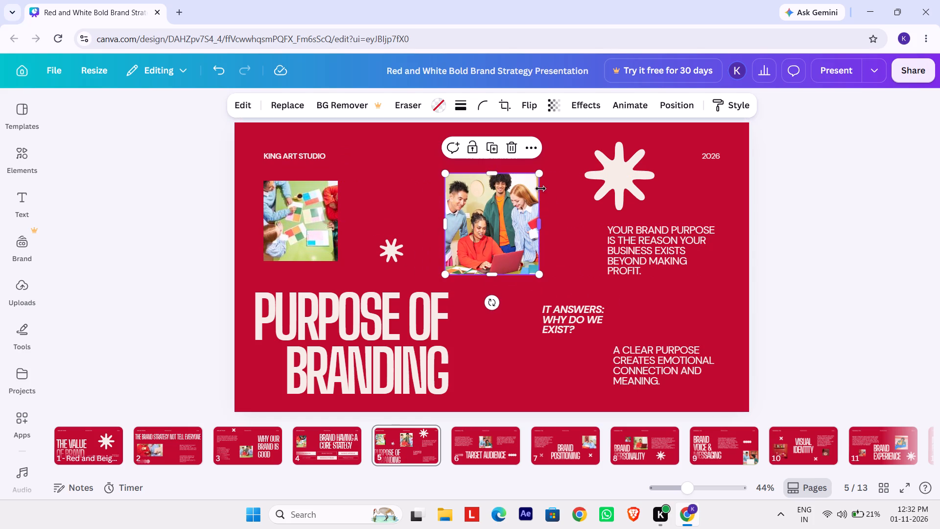
pyautogui.moveTo(540, 174); pyautogui.dragTo(507, 218)
pyautogui.moveTo(478, 247); pyautogui.dragTo(473, 211)
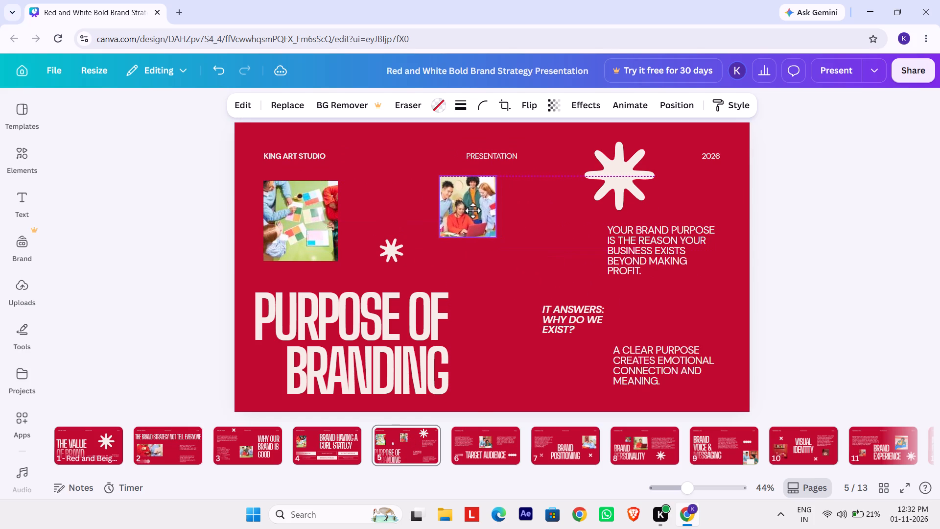
pyautogui.moveTo(473, 211); pyautogui.dragTo(440, 208)
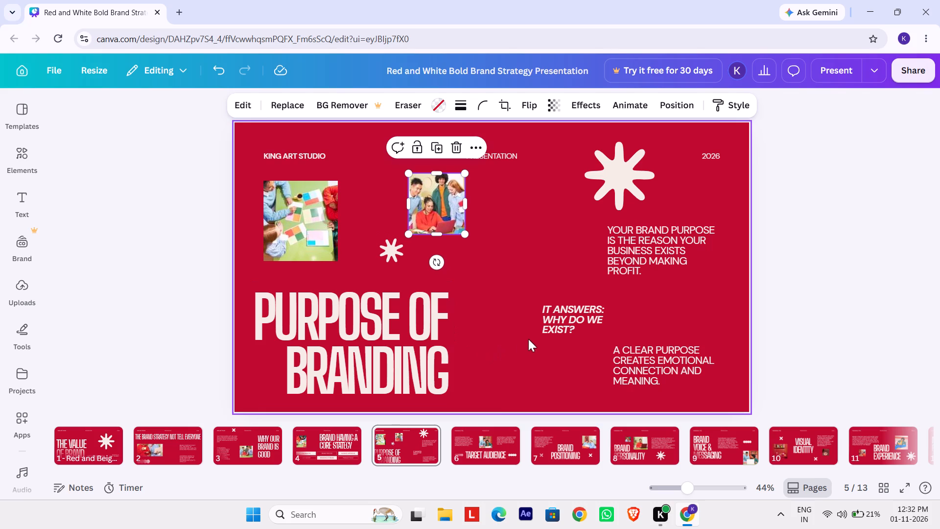
# Go to the Target Audience slide and change its header year to 2026.
pyautogui.click(482, 440)
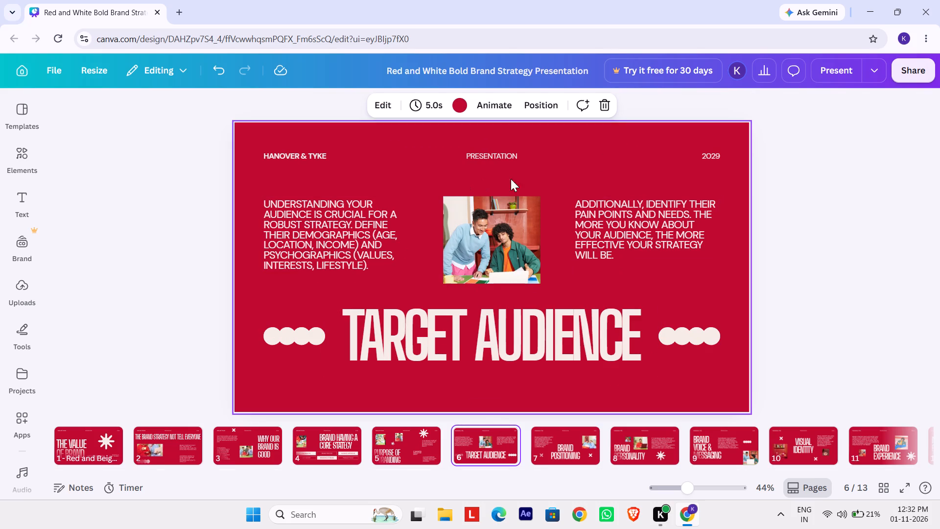
pyautogui.doubleClick(712, 156)
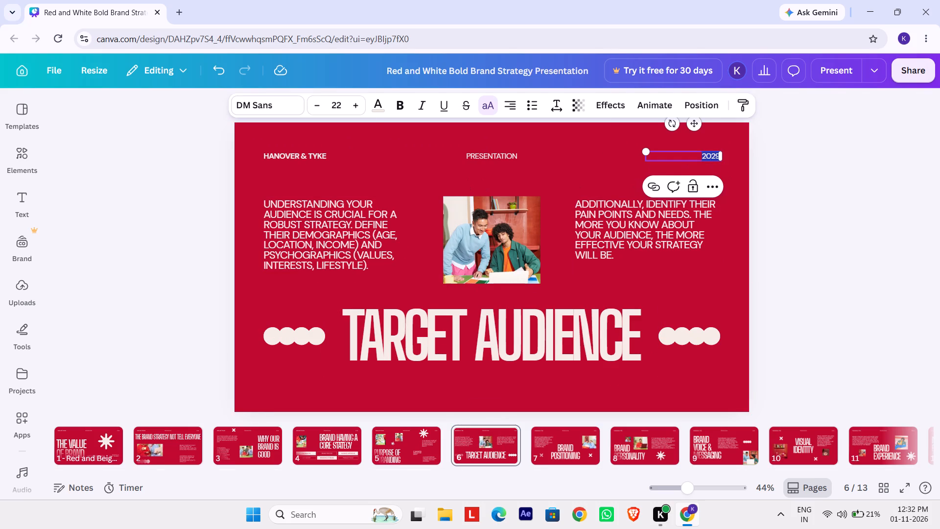
pyautogui.write('2026')
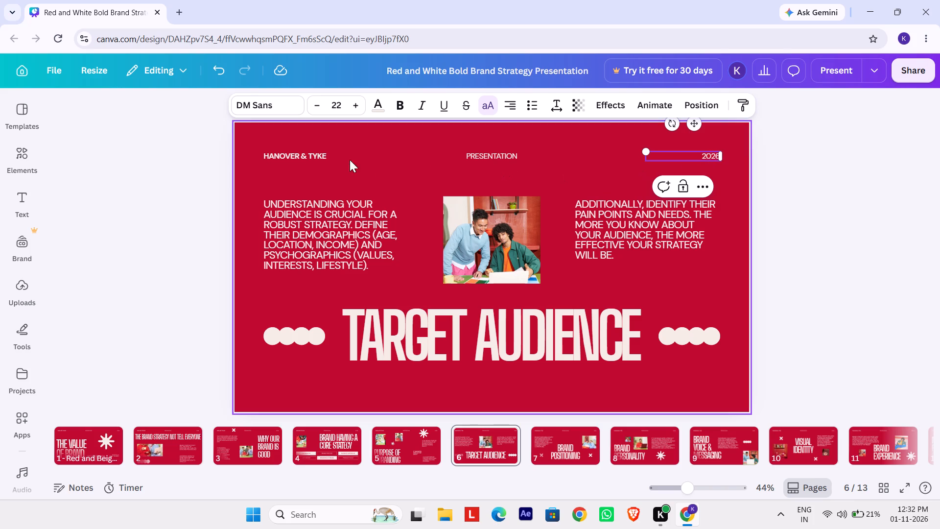
# Replace the company name in the slide 6 header with "King Art Studio".
pyautogui.moveTo(296, 163); pyautogui.dragTo(326, 152)
pyautogui.doubleClick(326, 152)
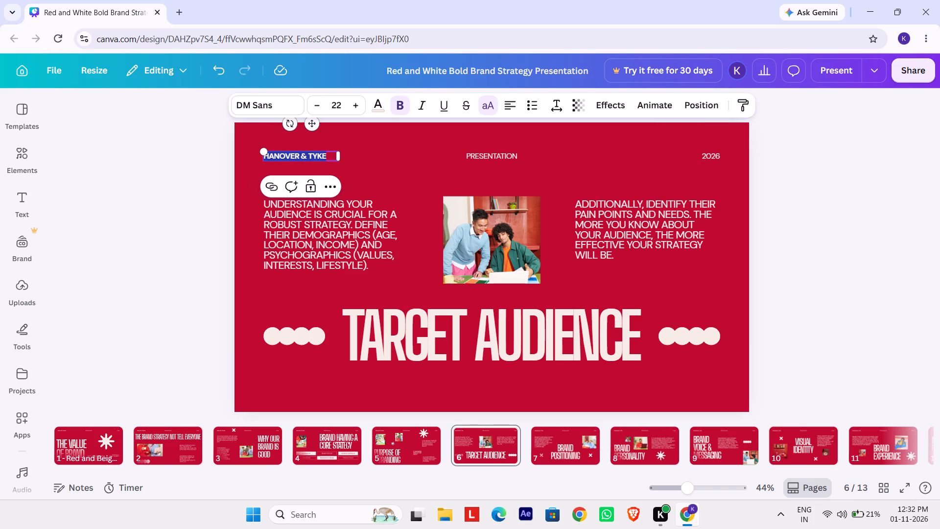
pyautogui.write('kinf')
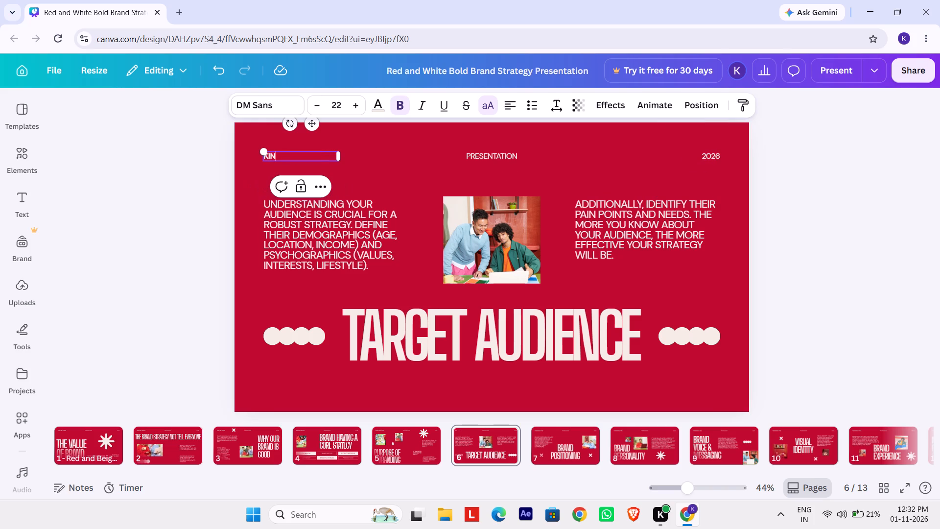
pyautogui.press('BackSpace')
pyautogui.write('g a')
pyautogui.press('e')
pyautogui.press('BackSpace')
pyautogui.write('rt studio')
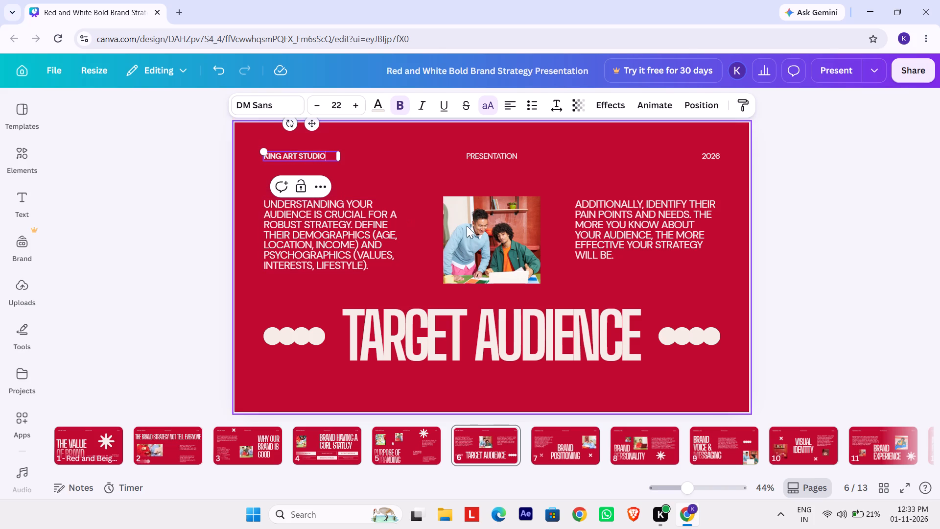
# Move both paragraphs to the bottom corners of the slide and the photo to the bottom centre between them.
pyautogui.moveTo(335, 239); pyautogui.dragTo(324, 373)
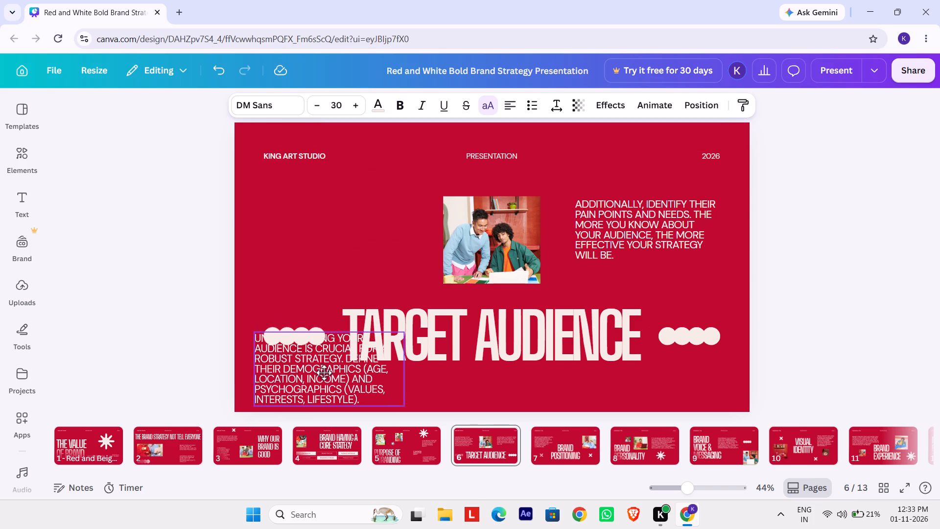
pyautogui.moveTo(324, 373); pyautogui.dragTo(321, 371)
pyautogui.moveTo(637, 236); pyautogui.dragTo(636, 245)
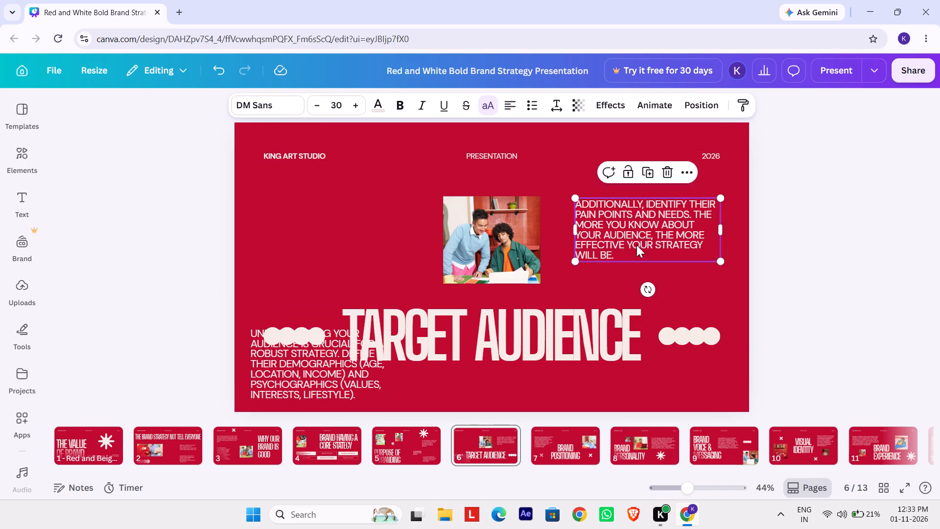
pyautogui.moveTo(636, 245); pyautogui.dragTo(655, 371)
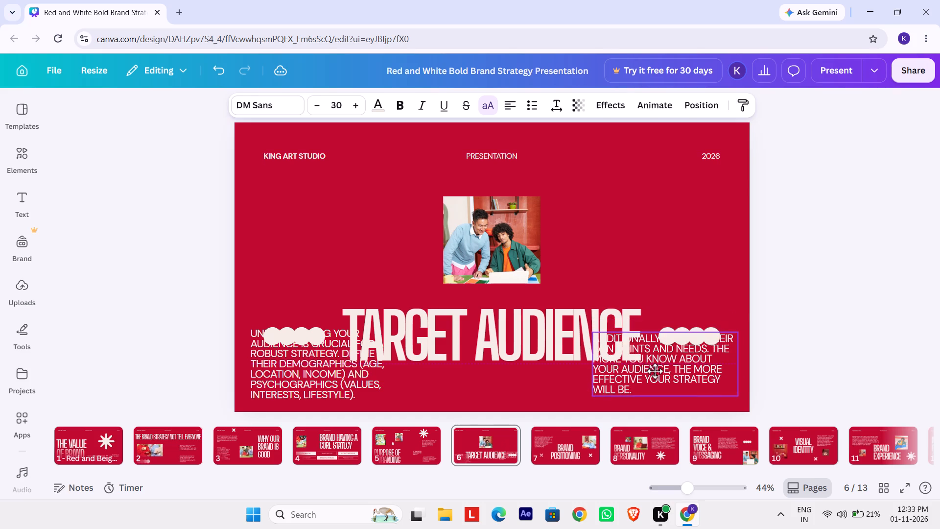
pyautogui.moveTo(655, 371); pyautogui.dragTo(658, 366)
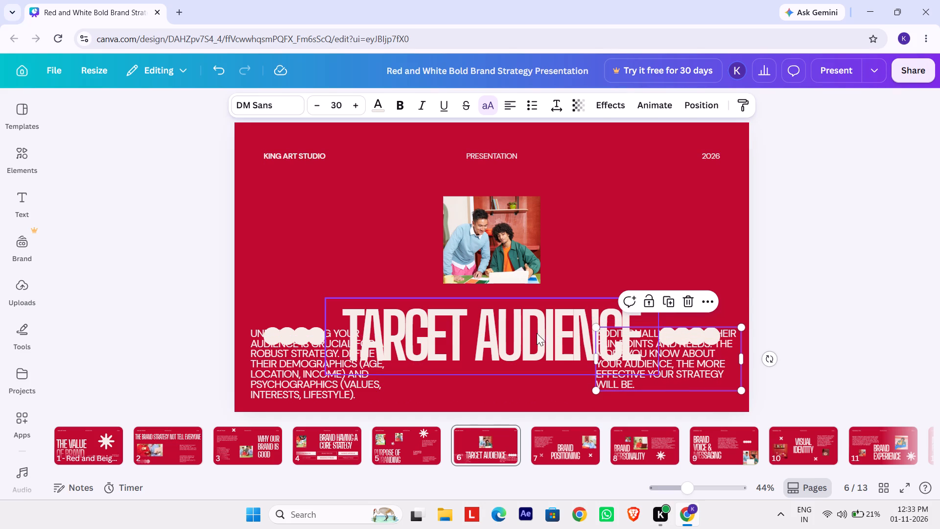
pyautogui.moveTo(507, 234); pyautogui.dragTo(502, 357)
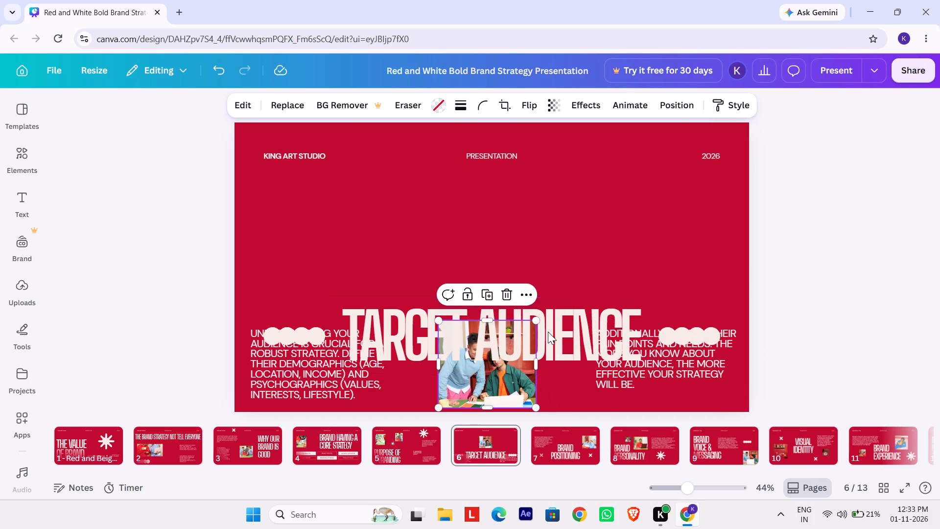
# Move the "Target Audience" title up beneath the header and align the two four-circle shapes on either side of it.
pyautogui.moveTo(553, 332); pyautogui.dragTo(556, 195)
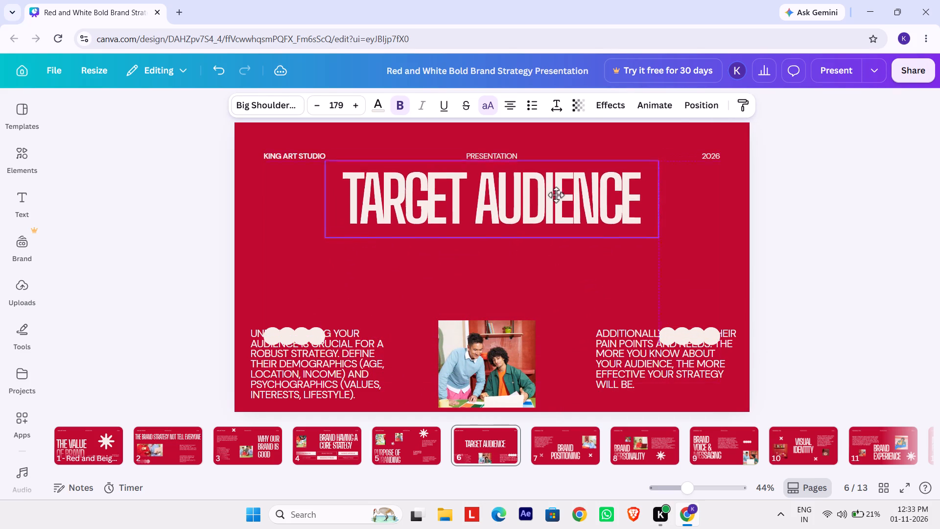
pyautogui.moveTo(556, 195); pyautogui.dragTo(552, 205)
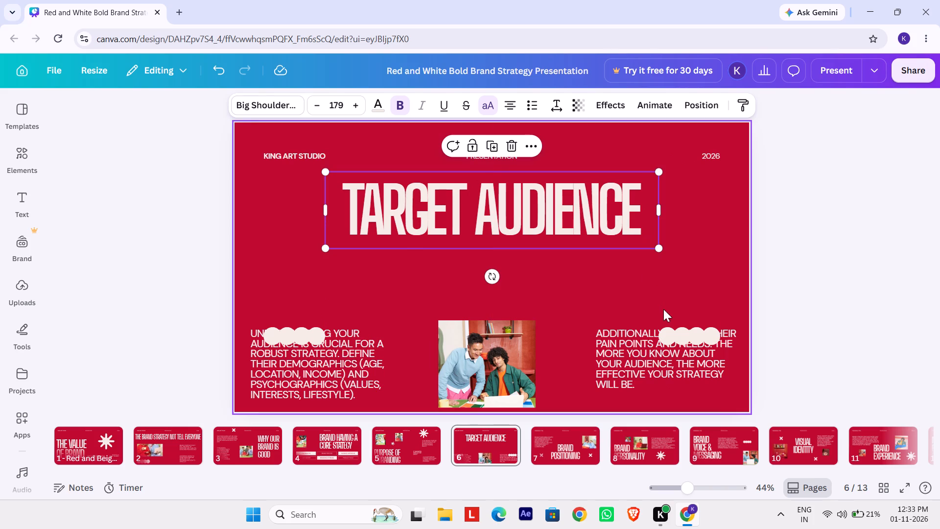
pyautogui.moveTo(677, 327); pyautogui.dragTo(669, 203)
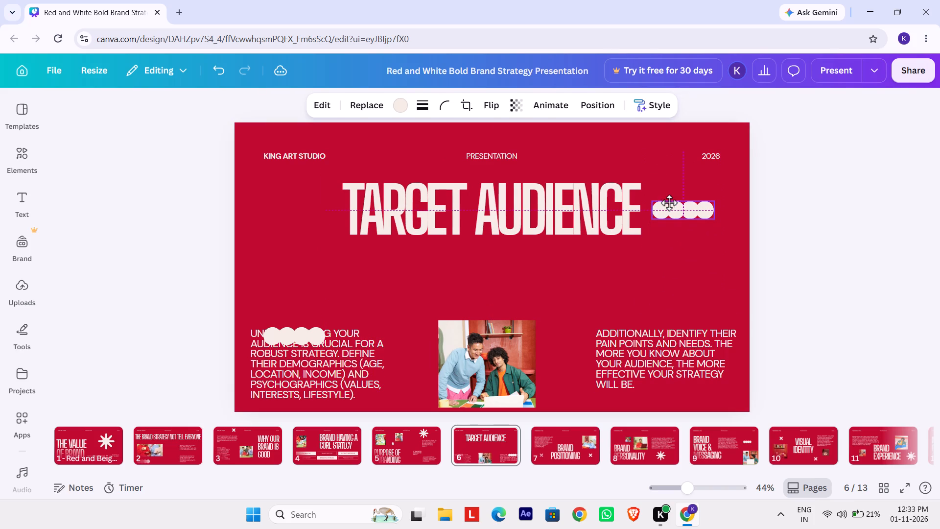
pyautogui.moveTo(669, 203); pyautogui.dragTo(669, 202)
pyautogui.moveTo(276, 333); pyautogui.dragTo(289, 288)
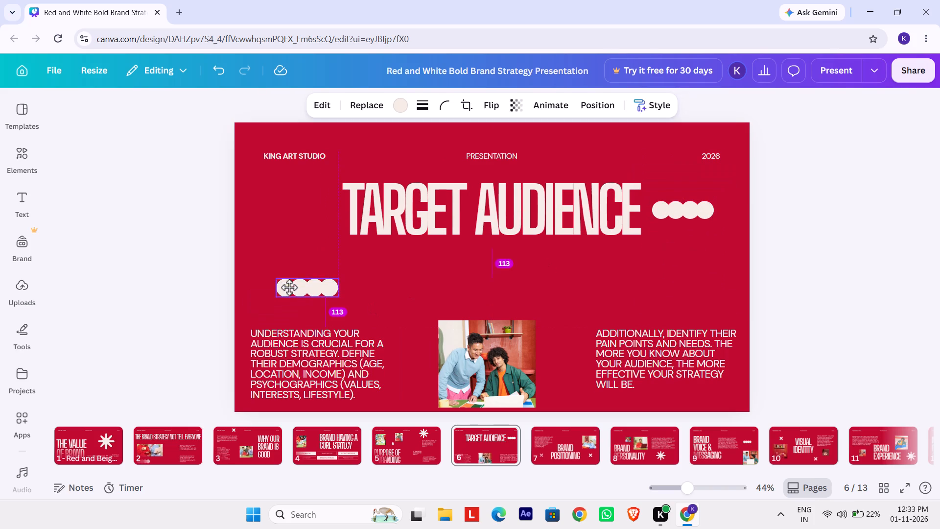
pyautogui.moveTo(289, 288); pyautogui.dragTo(279, 216)
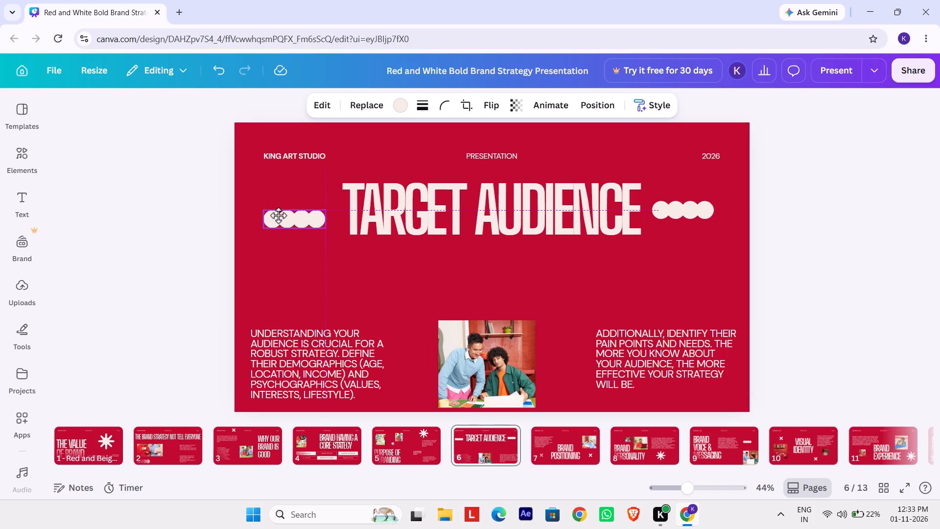
pyautogui.moveTo(279, 216); pyautogui.dragTo(277, 210)
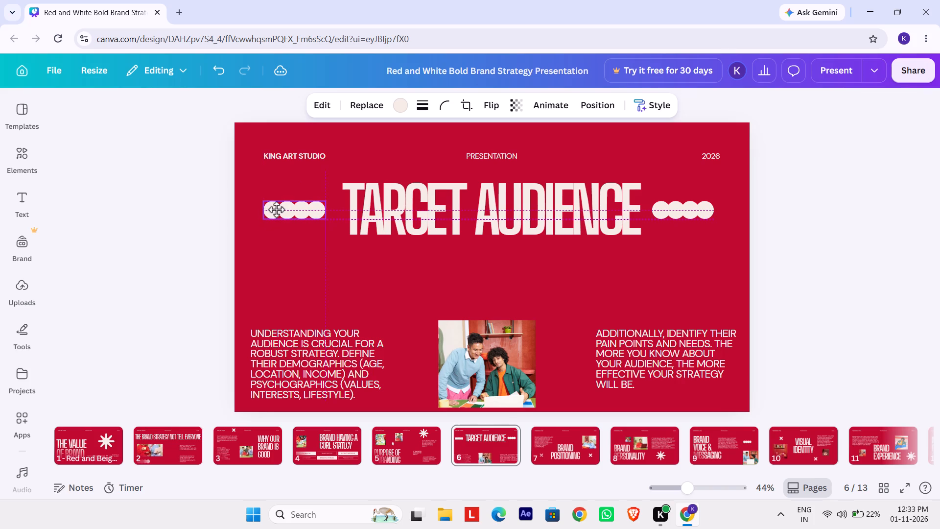
pyautogui.moveTo(277, 210); pyautogui.dragTo(275, 210)
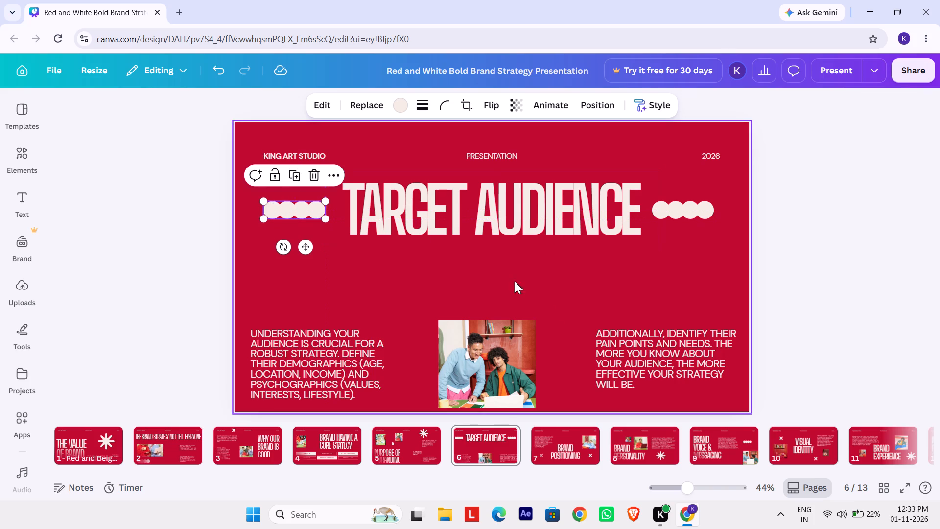
# Raise the photo and both paragraphs slightly away from the slide's bottom edge, keeping the photo centred between them.
pyautogui.moveTo(485, 395); pyautogui.dragTo(491, 372)
pyautogui.moveTo(643, 374); pyautogui.dragTo(643, 355)
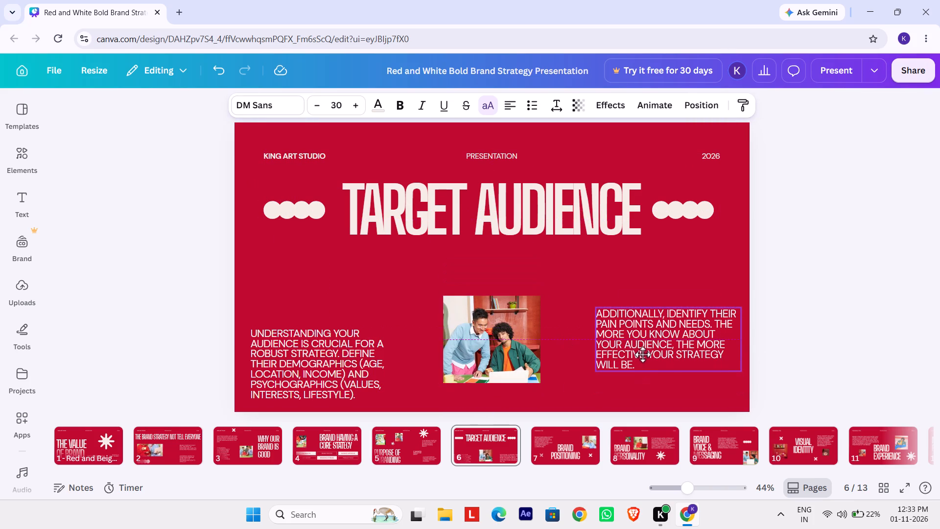
pyautogui.moveTo(643, 355); pyautogui.dragTo(643, 354)
pyautogui.moveTo(335, 377); pyautogui.dragTo(336, 369)
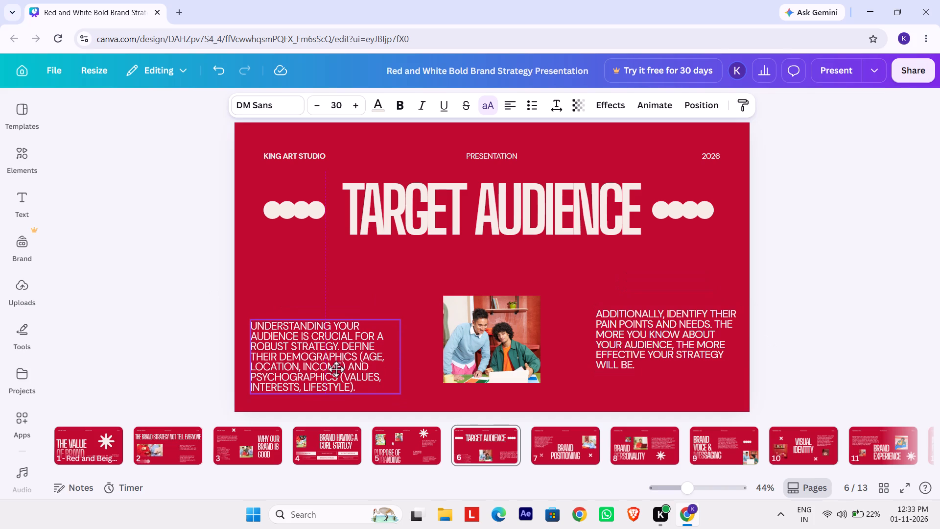
pyautogui.moveTo(336, 369); pyautogui.dragTo(335, 360)
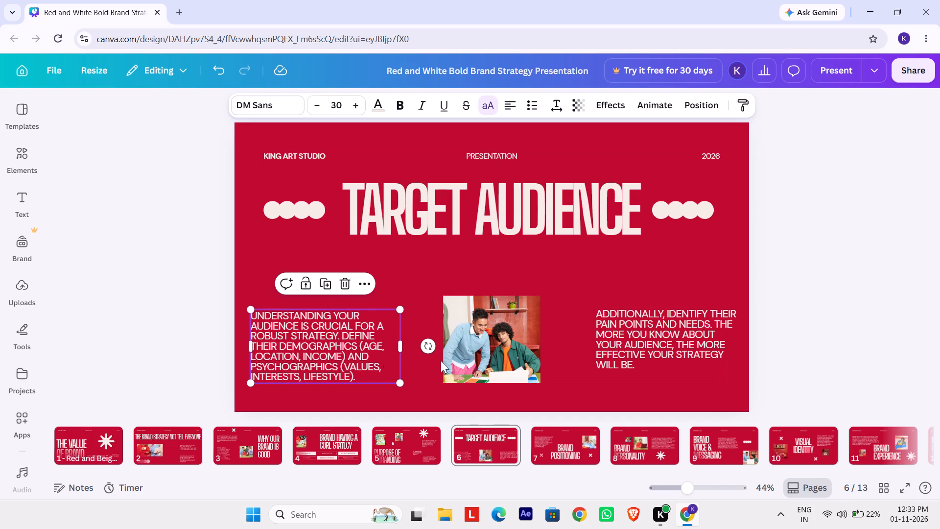
# Replace the slide 6 title text with "Target to client".
pyautogui.doubleClick(536, 219)
pyautogui.click(536, 219)
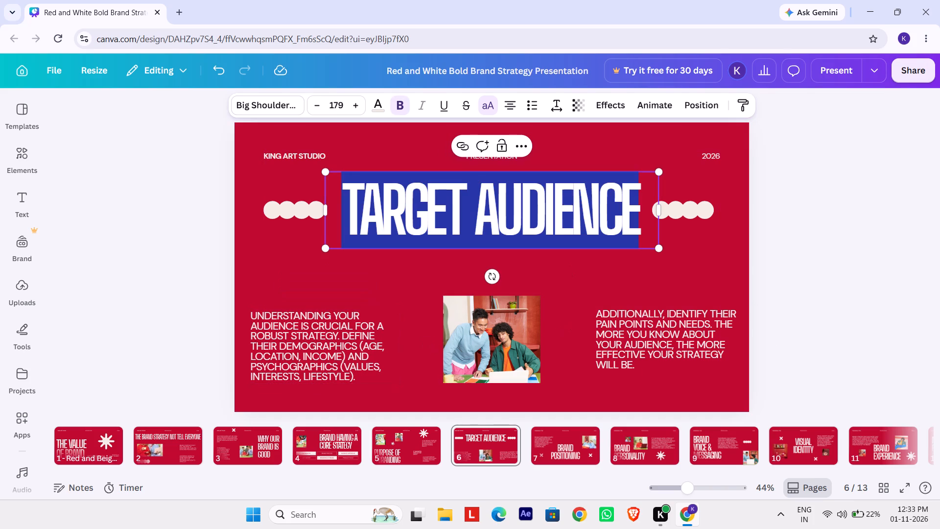
pyautogui.write('Our client')
pyautogui.press('space')
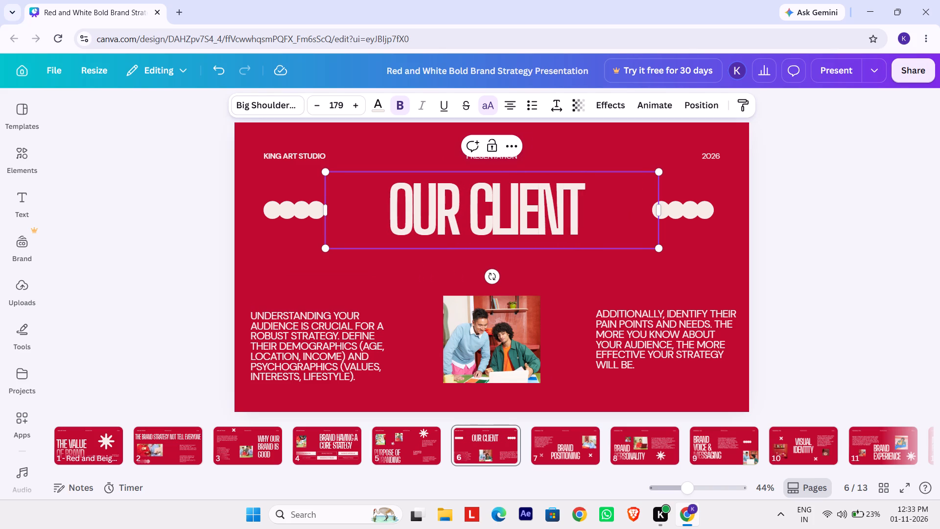
pyautogui.press('BackSpace')
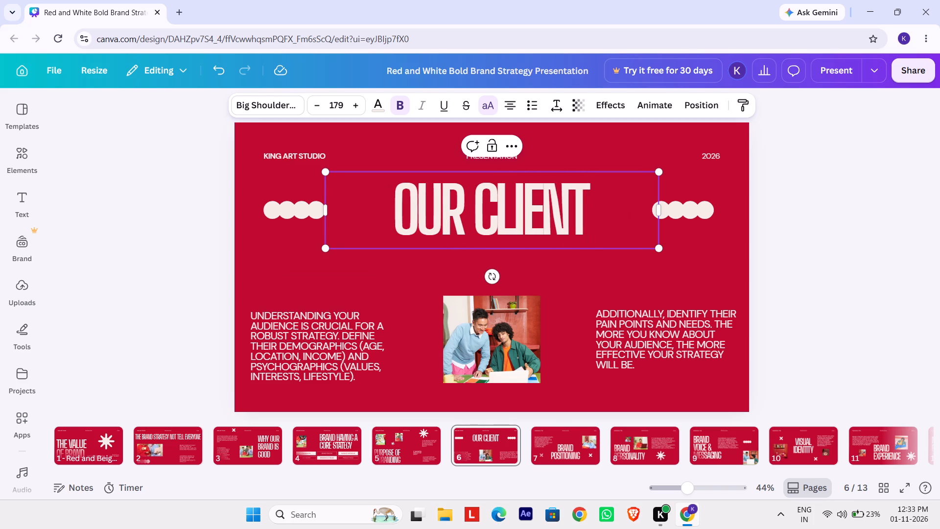
pyautogui.press('BackSpace')
pyautogui.press('BackSpace')
pyautogui.press('BackSpace')
pyautogui.press('BackSpace')
pyautogui.press('BackSpace')
pyautogui.press('BackSpace')
pyautogui.press('BackSpace')
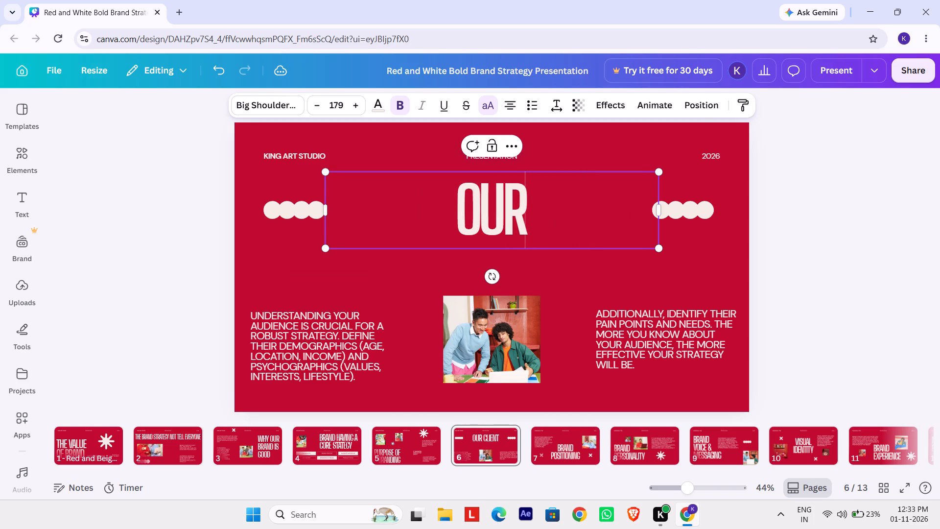
pyautogui.press('BackSpace')
pyautogui.press('BackSpace')
pyautogui.press('BackSpace')
pyautogui.write('au')
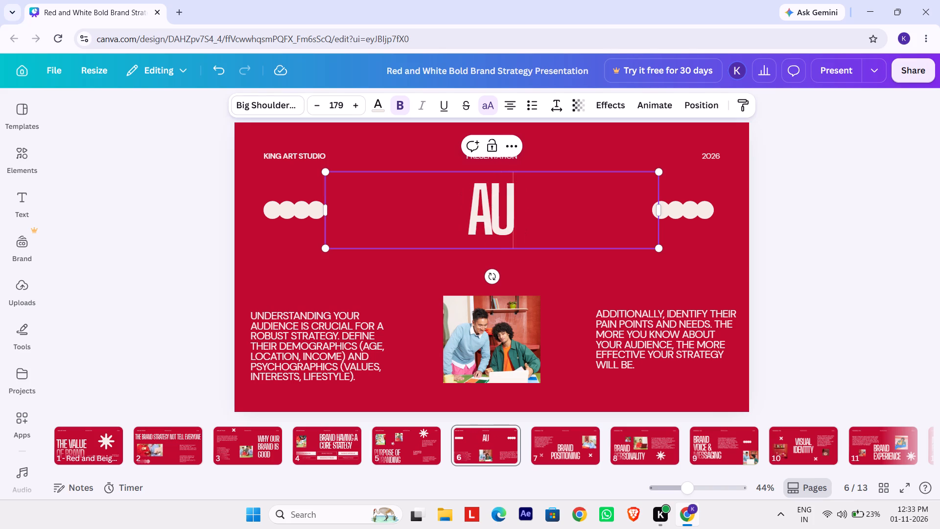
pyautogui.press('BackSpace')
pyautogui.press('BackSpace')
pyautogui.write('tage')
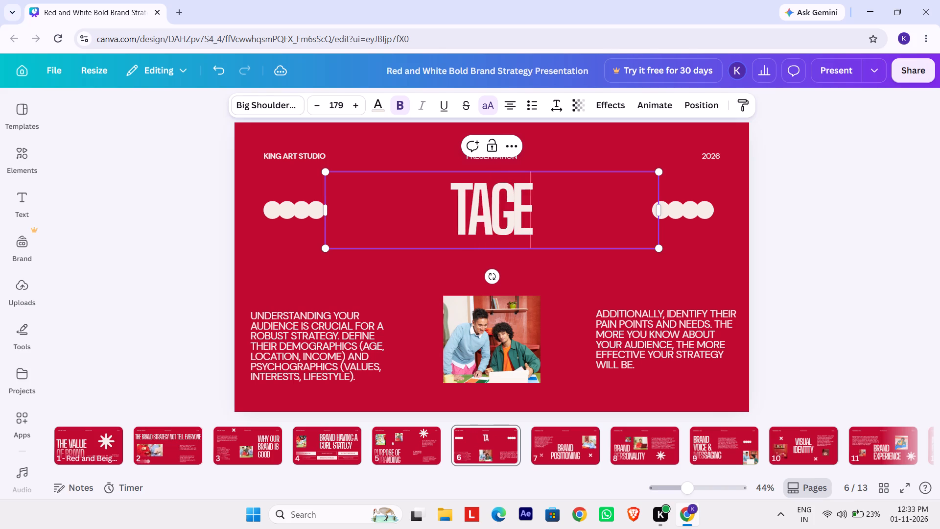
pyautogui.press('BackSpace')
pyautogui.press('BackSpace')
pyautogui.press('BackSpace')
pyautogui.write('ra')
pyautogui.press('BackSpace')
pyautogui.press('BackSpace')
pyautogui.write('arget to')
pyautogui.press('space')
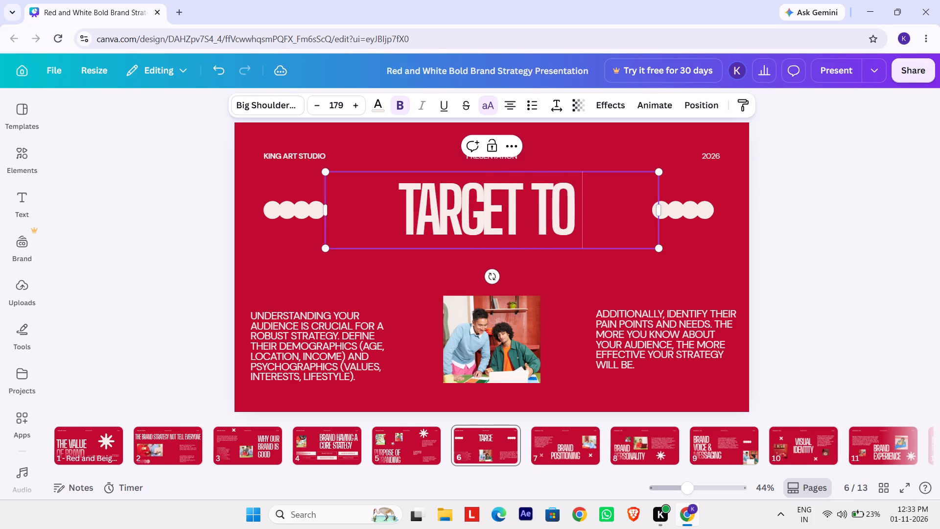
pyautogui.write('client')
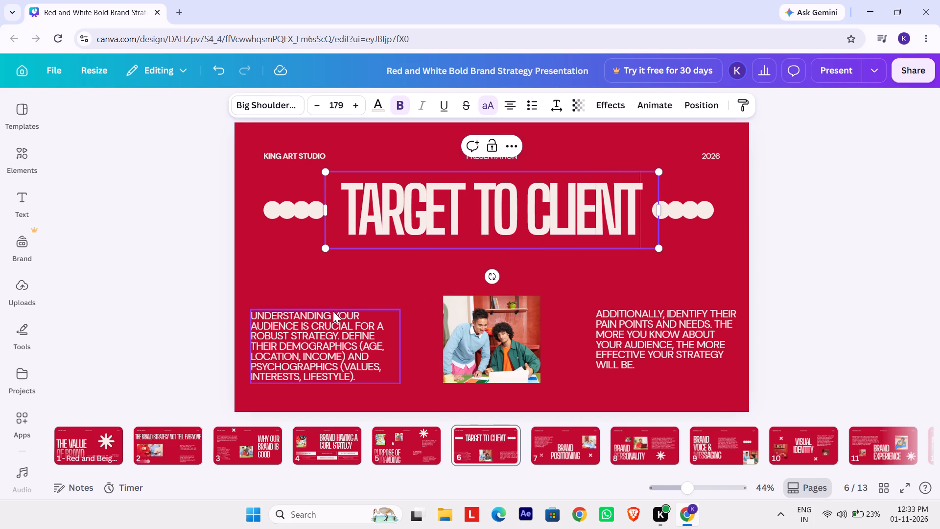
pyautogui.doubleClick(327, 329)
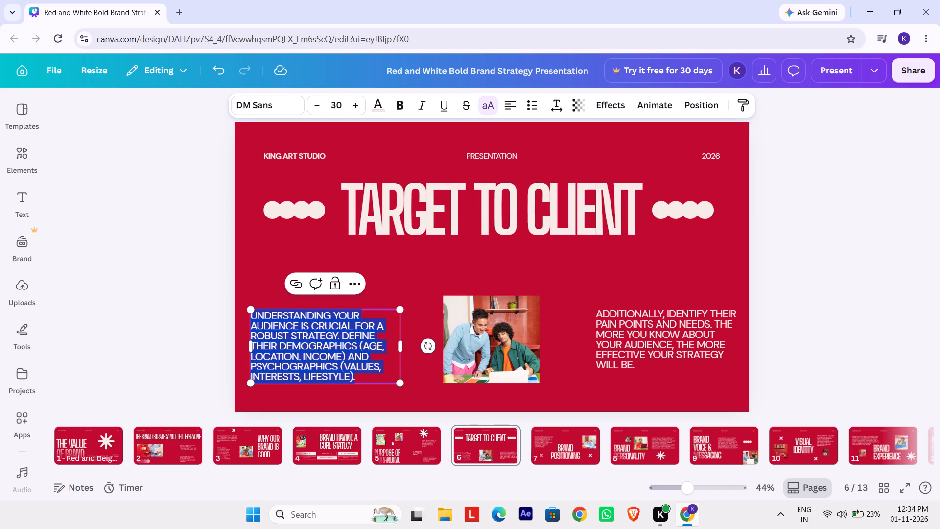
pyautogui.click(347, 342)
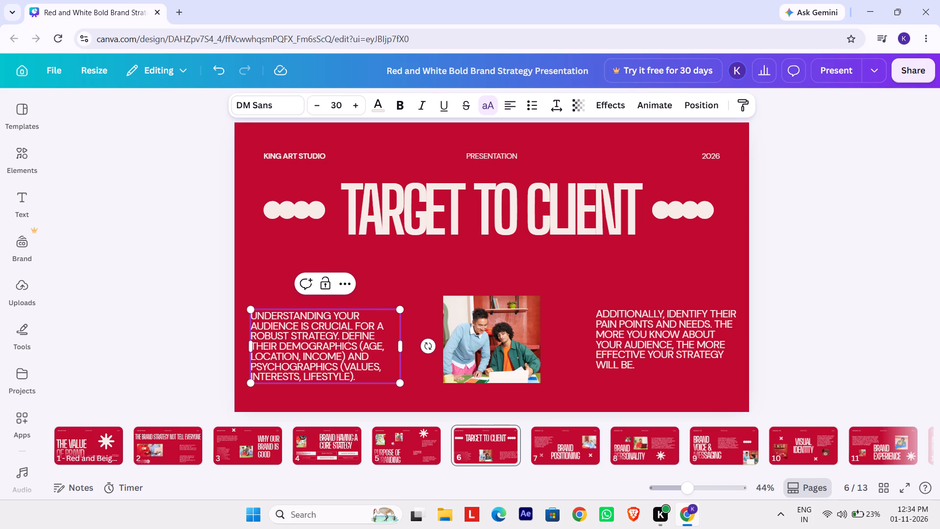
# Move the "Understanding your audience" paragraph out of the slide's lower-left area and place the photo there, resized slightly smaller and aligned with the header's left margin.
pyautogui.moveTo(517, 325); pyautogui.dragTo(539, 305)
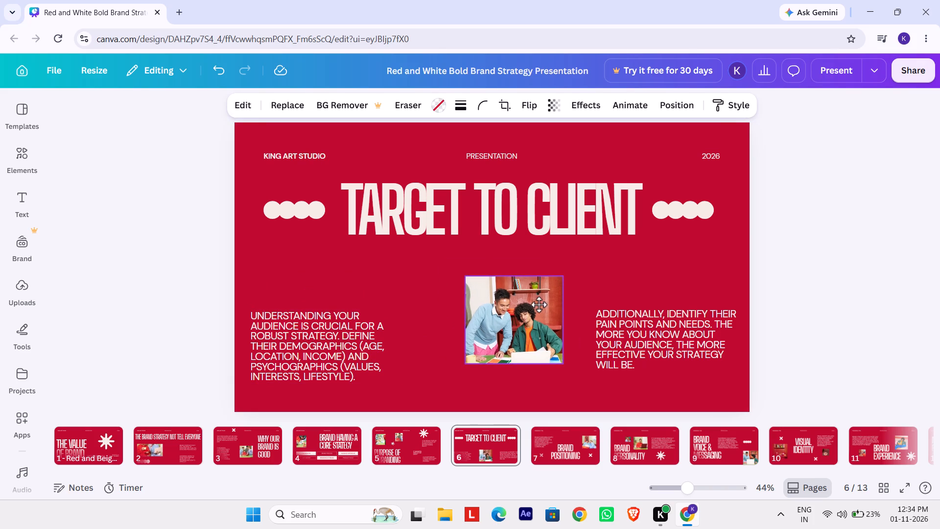
pyautogui.moveTo(539, 305); pyautogui.dragTo(537, 304)
pyautogui.moveTo(563, 277); pyautogui.dragTo(505, 318)
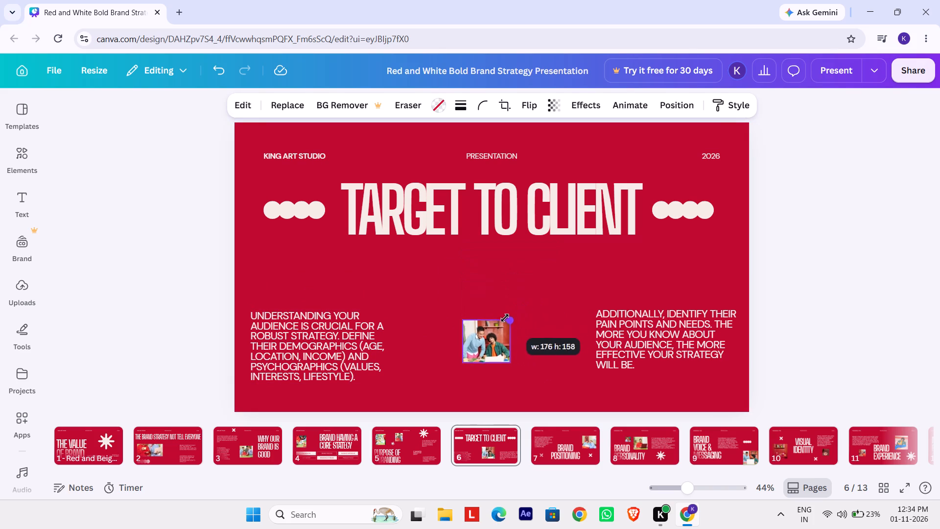
pyautogui.moveTo(505, 318); pyautogui.dragTo(504, 318)
pyautogui.moveTo(493, 340); pyautogui.dragTo(438, 343)
pyautogui.moveTo(358, 338); pyautogui.dragTo(633, 266)
pyautogui.moveTo(437, 351); pyautogui.dragTo(422, 350)
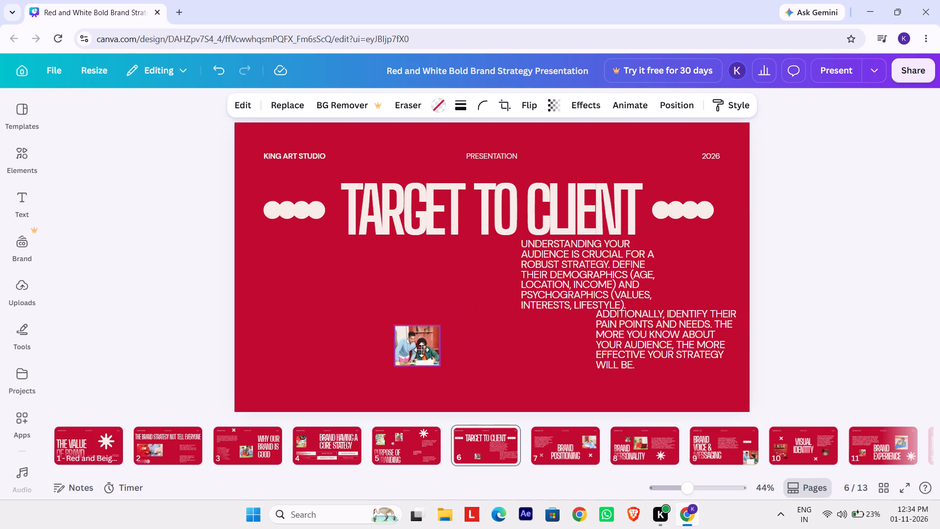
pyautogui.moveTo(422, 350); pyautogui.dragTo(291, 362)
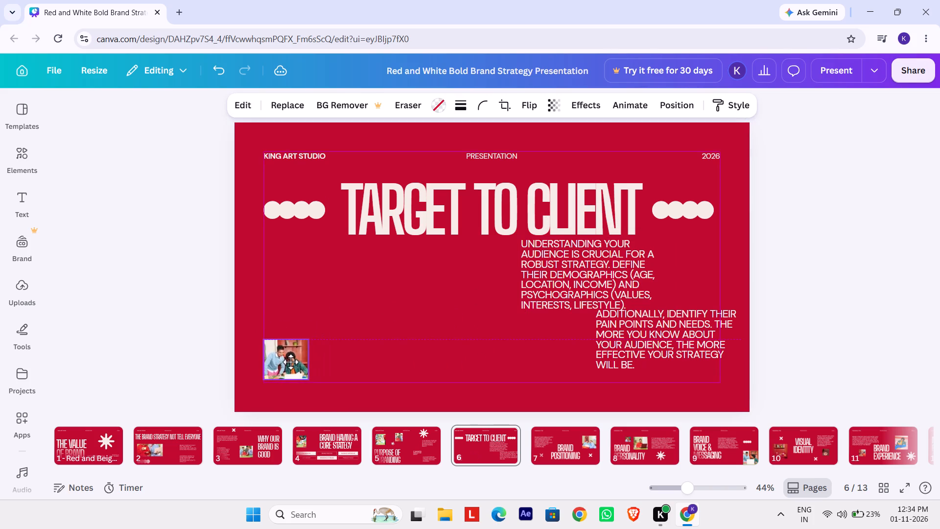
pyautogui.moveTo(291, 362); pyautogui.dragTo(291, 362)
pyautogui.moveTo(307, 337); pyautogui.dragTo(349, 254)
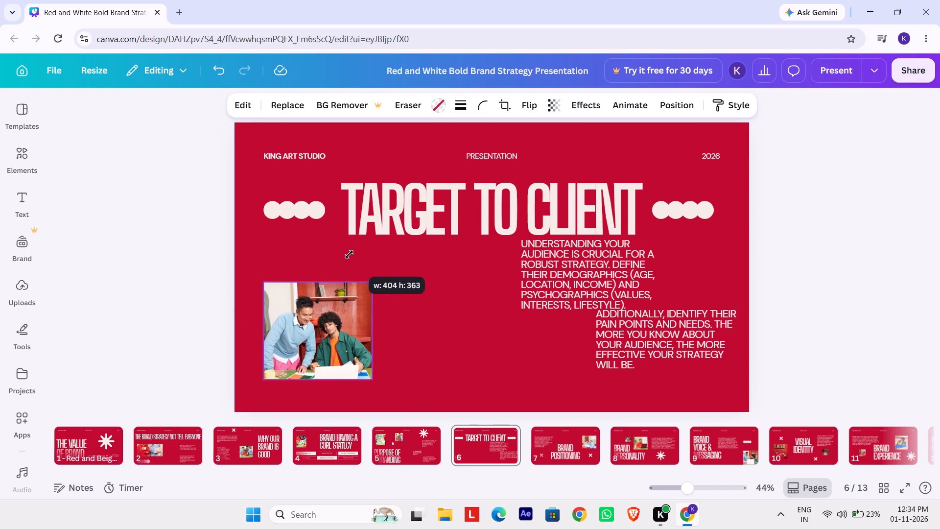
pyautogui.moveTo(349, 254); pyautogui.dragTo(333, 268)
# Line up the "Understanding your audience" paragraph beside the photo at the bottom centre and the "Additionally" paragraph to its right.
pyautogui.moveTo(596, 261); pyautogui.dragTo(482, 321)
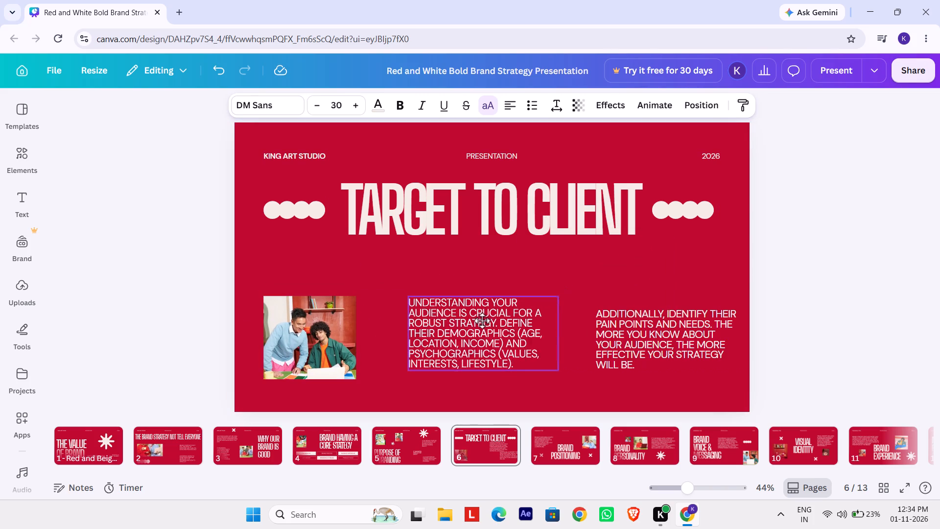
pyautogui.moveTo(482, 321); pyautogui.dragTo(479, 329)
pyautogui.moveTo(614, 324); pyautogui.dragTo(579, 324)
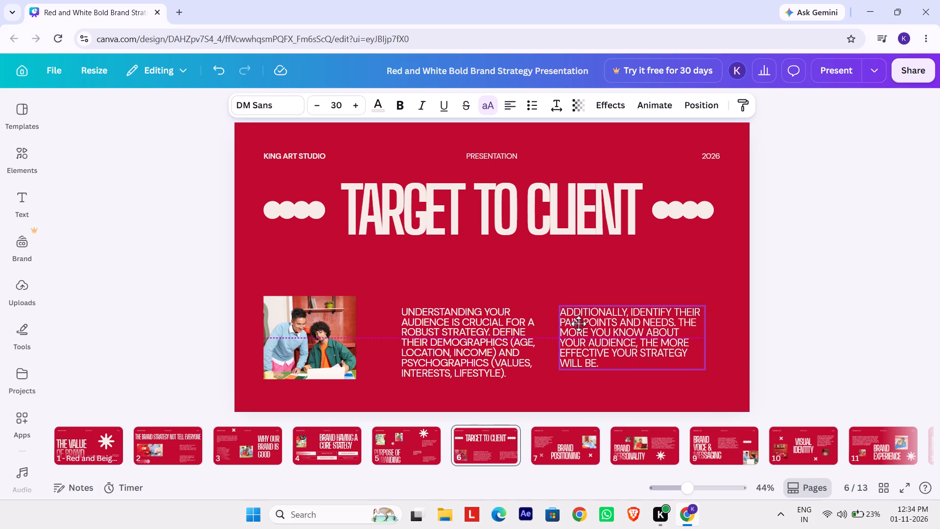
pyautogui.moveTo(579, 324); pyautogui.dragTo(585, 325)
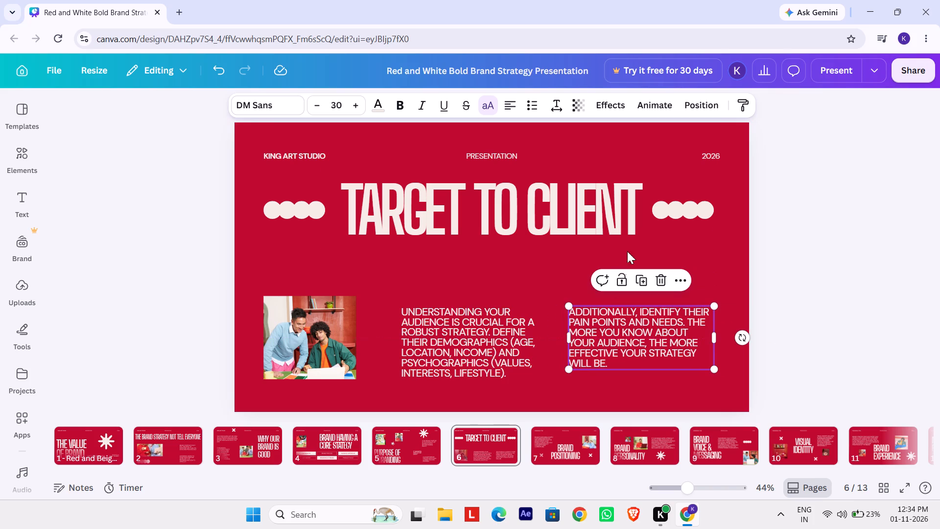
# Go to the Brand Positioning slide and change its header year to 2026.
pyautogui.click(578, 437)
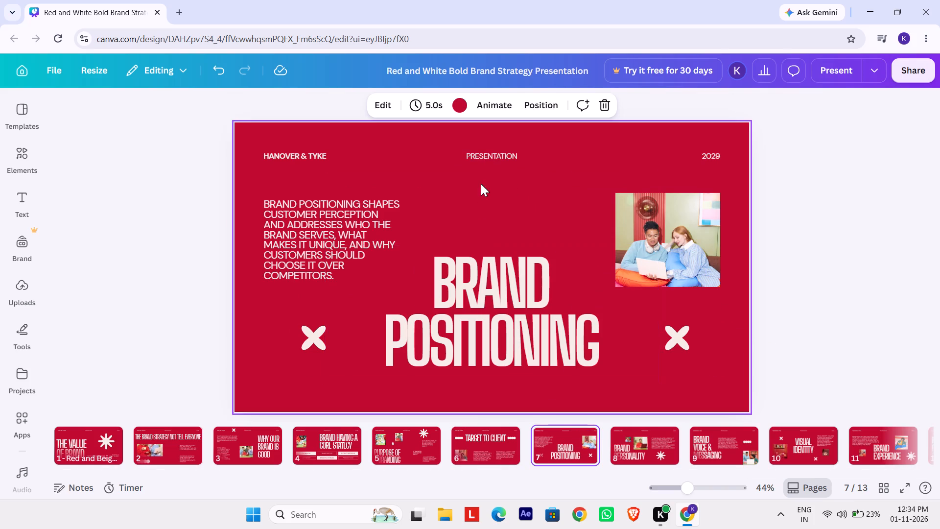
pyautogui.doubleClick(706, 159)
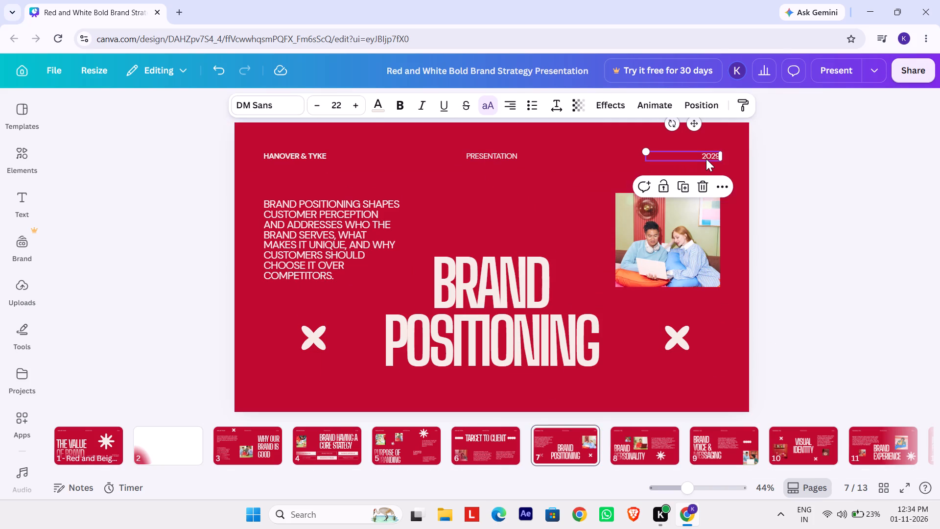
pyautogui.write('2026')
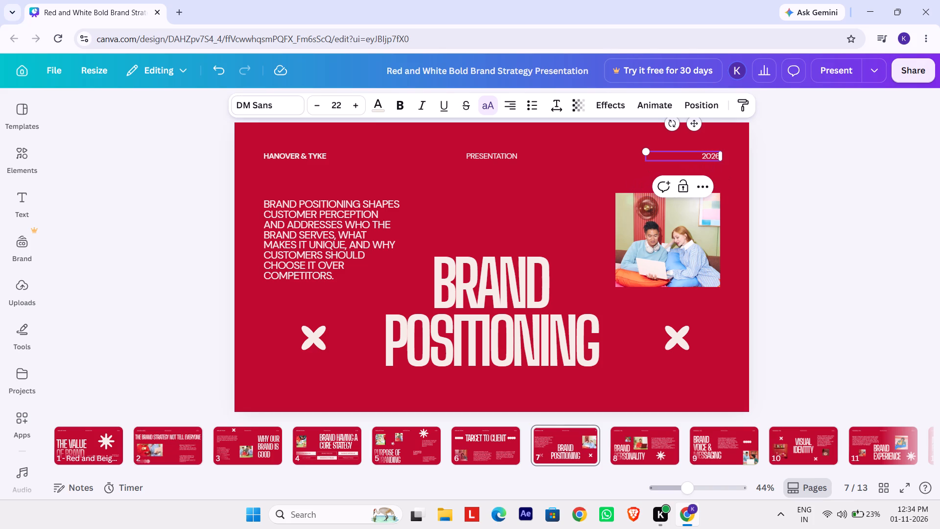
# Replace the company name in the slide 7 header with "King Art Studio".
pyautogui.doubleClick(323, 155)
pyautogui.write('ar')
pyautogui.press('BackSpace')
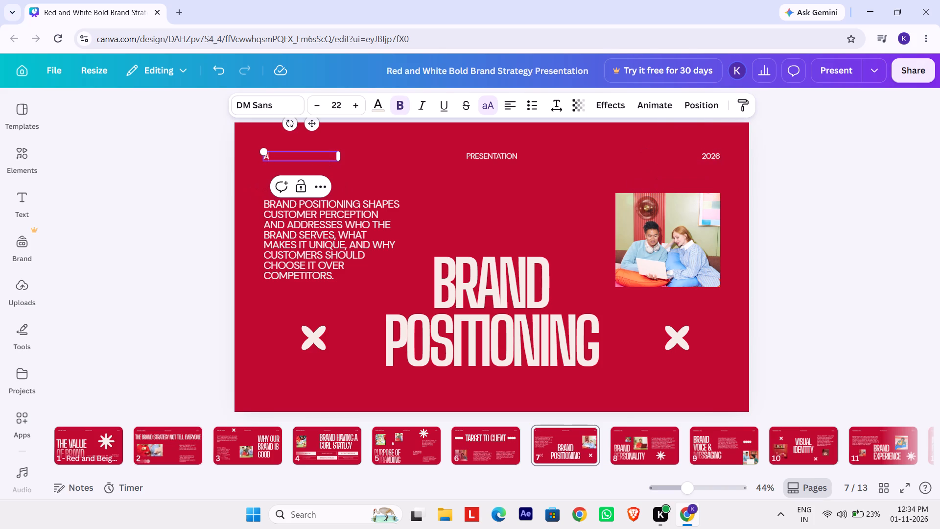
pyautogui.press('BackSpace')
pyautogui.write('king art studio')
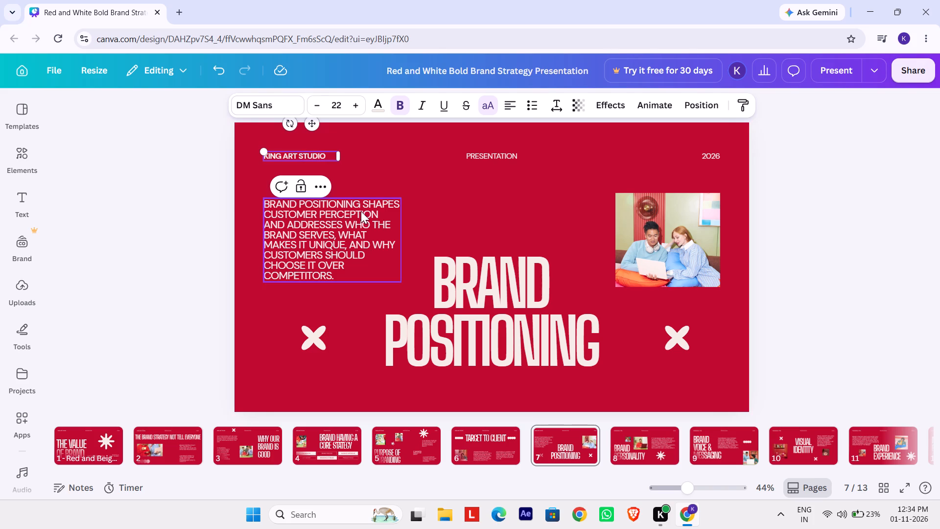
# Swap the photo and the paragraph, aligning the photo with the left margin beneath the company name and the text on the slide's right side.
pyautogui.moveTo(654, 244); pyautogui.dragTo(627, 243)
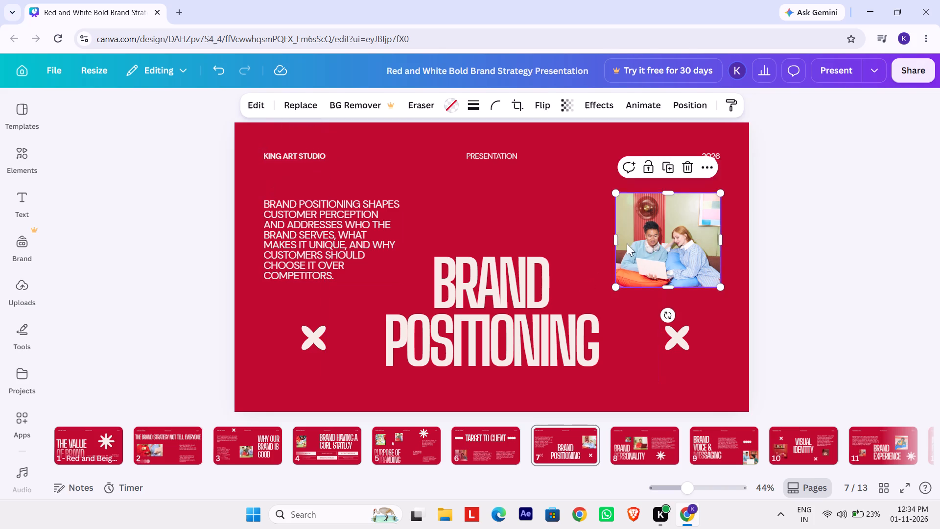
pyautogui.moveTo(627, 243); pyautogui.dragTo(299, 243)
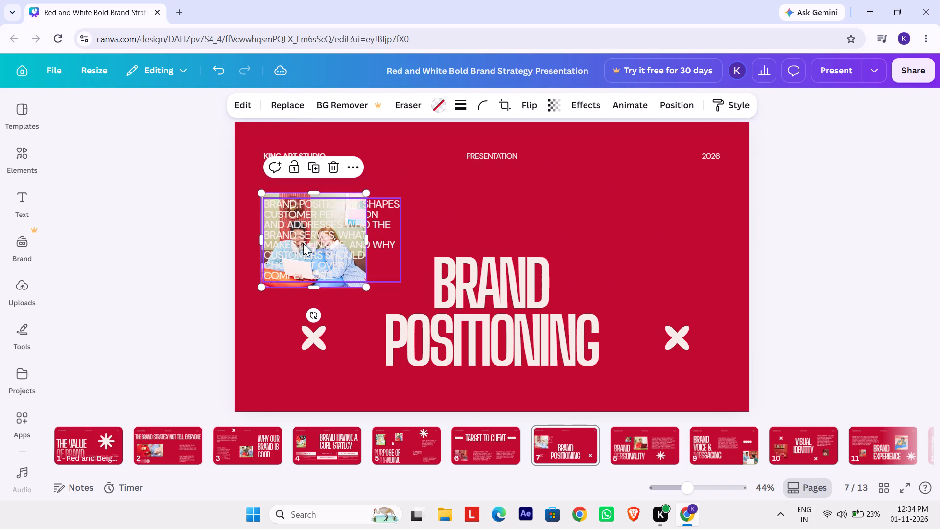
pyautogui.moveTo(314, 244); pyautogui.dragTo(369, 234)
pyautogui.moveTo(292, 252); pyautogui.dragTo(564, 253)
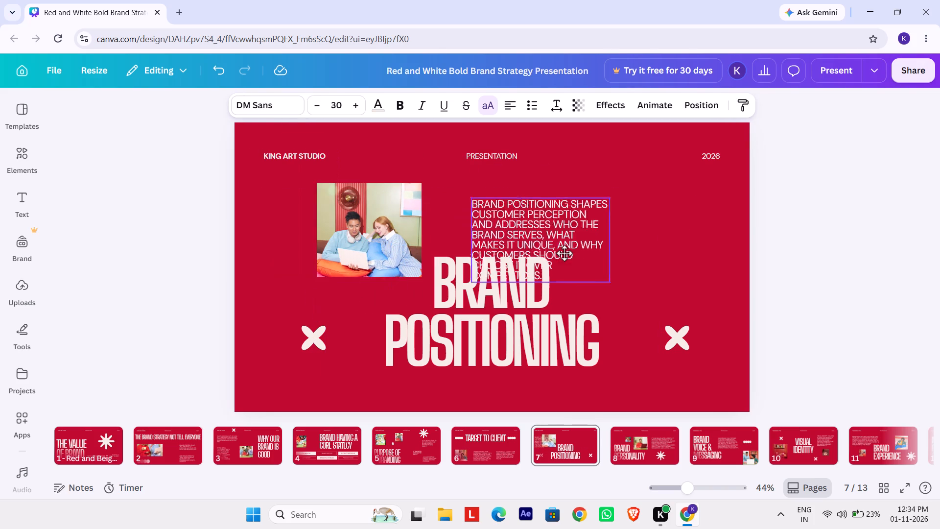
pyautogui.moveTo(564, 253); pyautogui.dragTo(592, 253)
pyautogui.moveTo(361, 245); pyautogui.dragTo(305, 250)
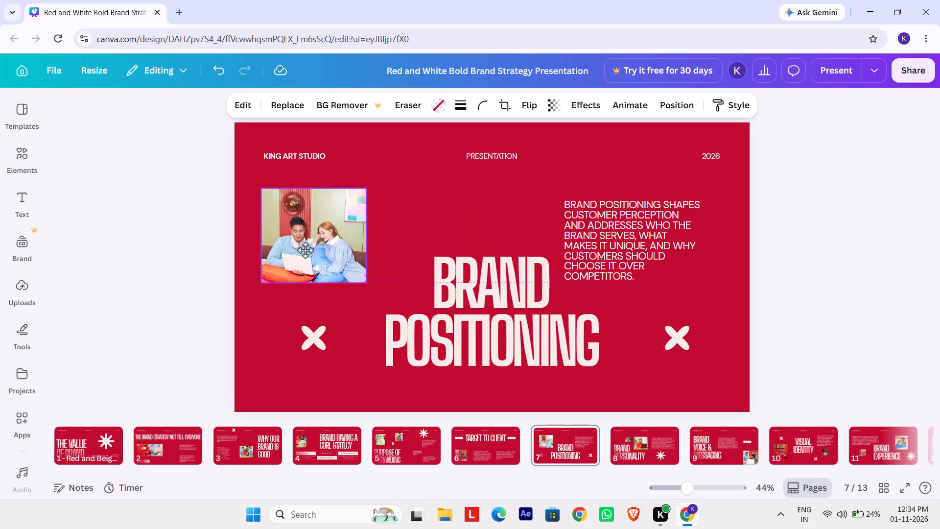
pyautogui.moveTo(305, 250); pyautogui.dragTo(311, 249)
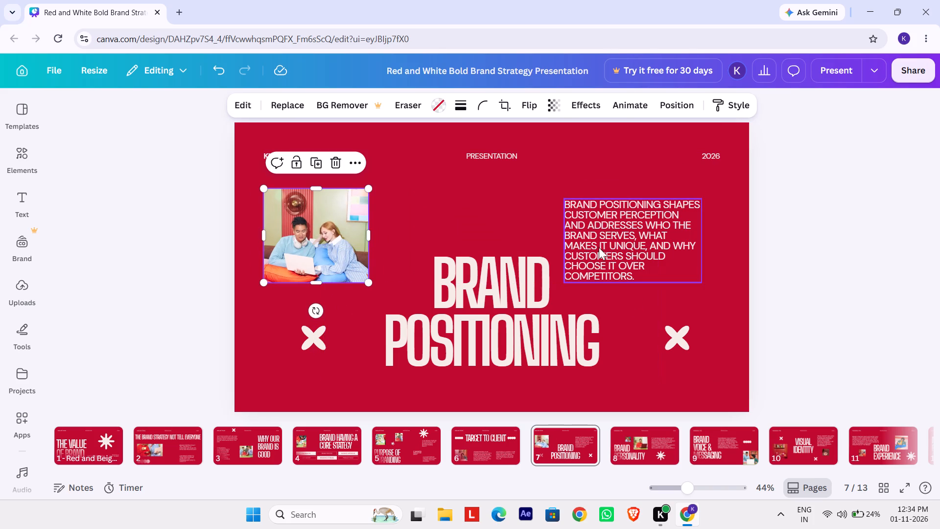
# Move the "Brand Positioning" title up beside the photo, the paragraph to the lower-right corner, and the X shapes below and right of the title.
pyautogui.moveTo(510, 331); pyautogui.dragTo(507, 254)
pyautogui.moveTo(683, 339); pyautogui.dragTo(457, 315)
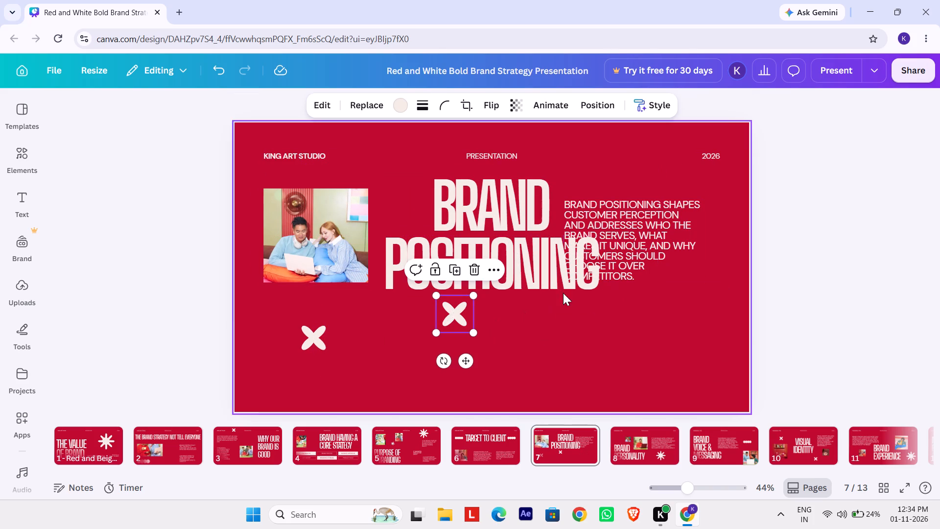
pyautogui.moveTo(623, 244); pyautogui.dragTo(652, 355)
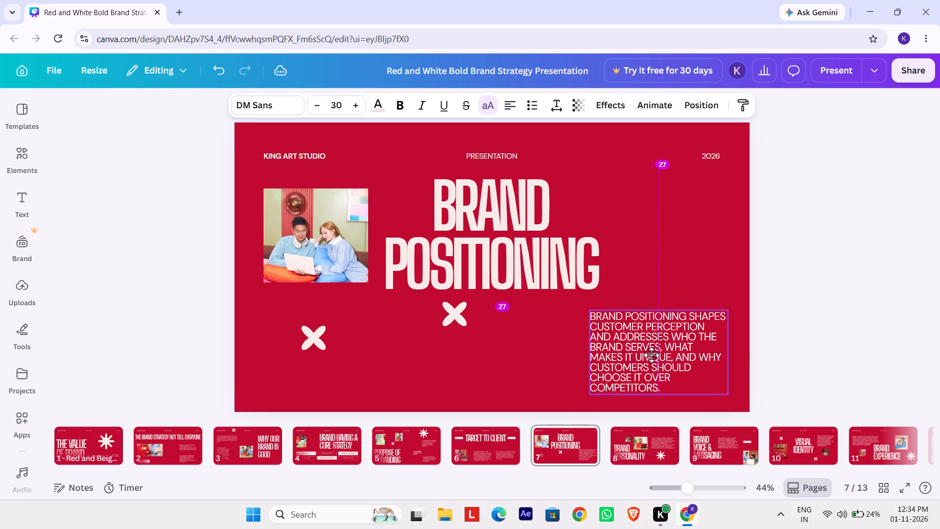
pyautogui.moveTo(652, 355); pyautogui.dragTo(651, 356)
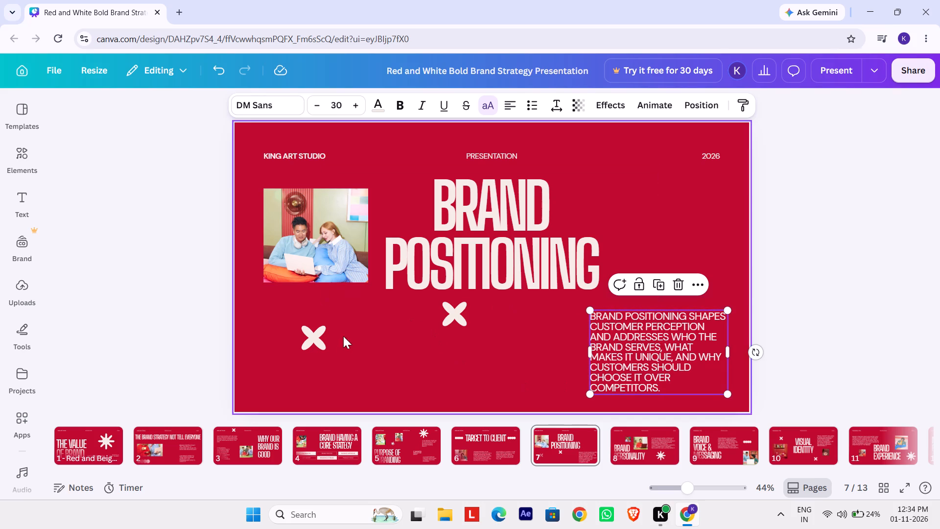
pyautogui.moveTo(313, 340); pyautogui.dragTo(678, 216)
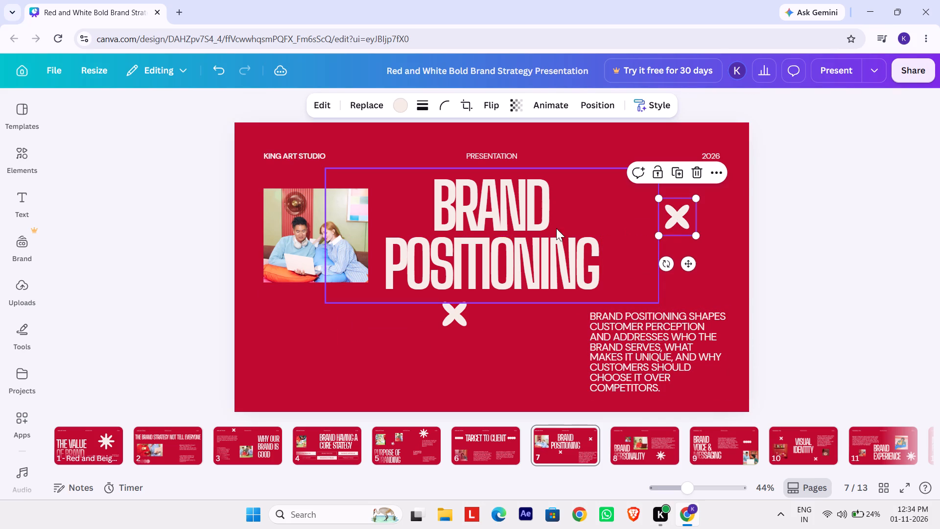
# Move the photo to the slide's lower-left corner and place the two X shapes level with each other on either side of the title.
pyautogui.moveTo(297, 238); pyautogui.dragTo(300, 349)
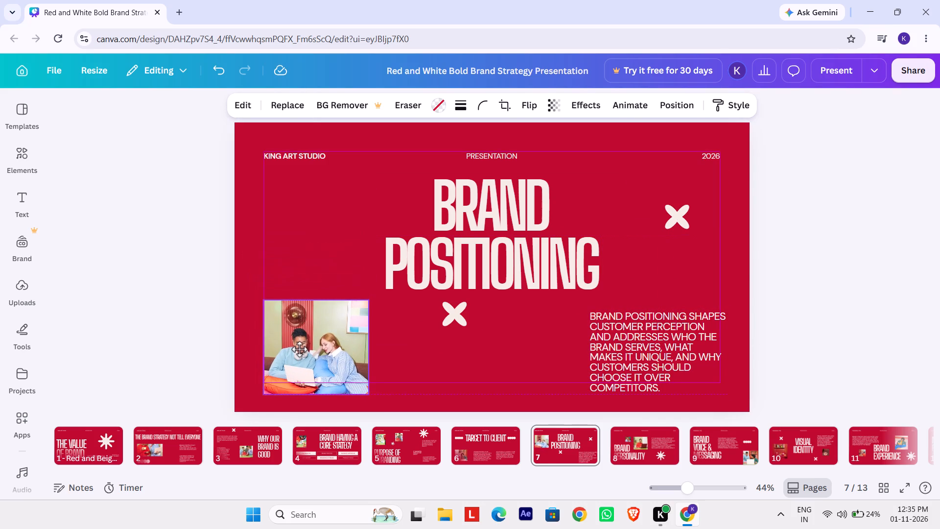
pyautogui.moveTo(300, 349); pyautogui.dragTo(300, 350)
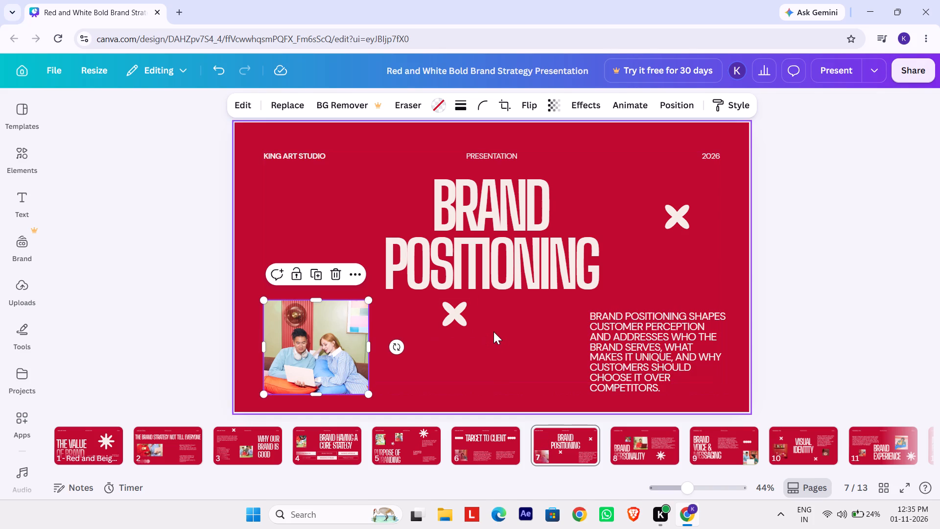
pyautogui.moveTo(451, 315); pyautogui.dragTo(303, 223)
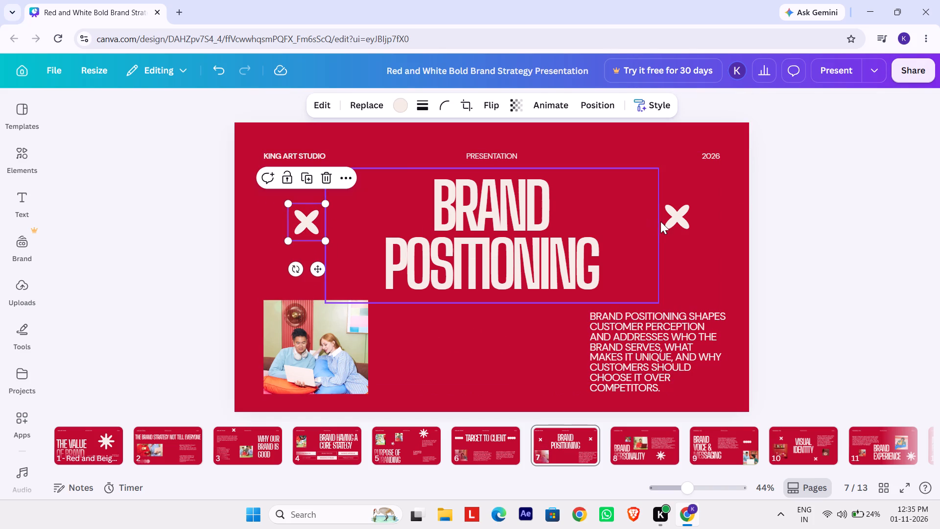
pyautogui.moveTo(675, 221); pyautogui.dragTo(663, 225)
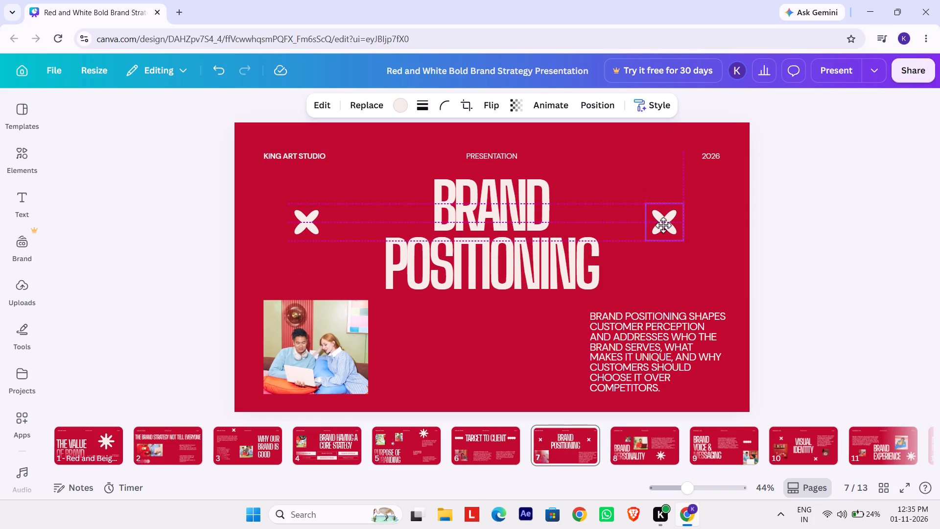
pyautogui.moveTo(663, 225); pyautogui.dragTo(674, 226)
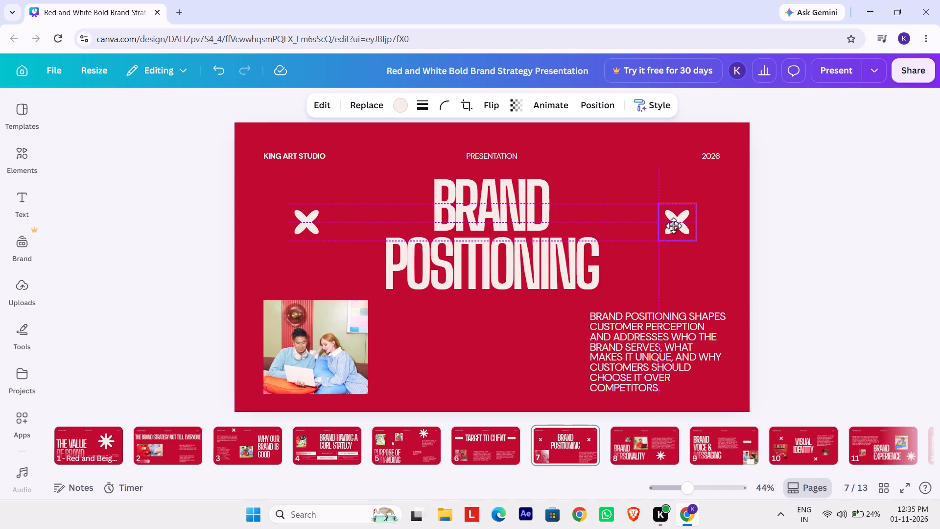
pyautogui.moveTo(674, 226); pyautogui.dragTo(675, 226)
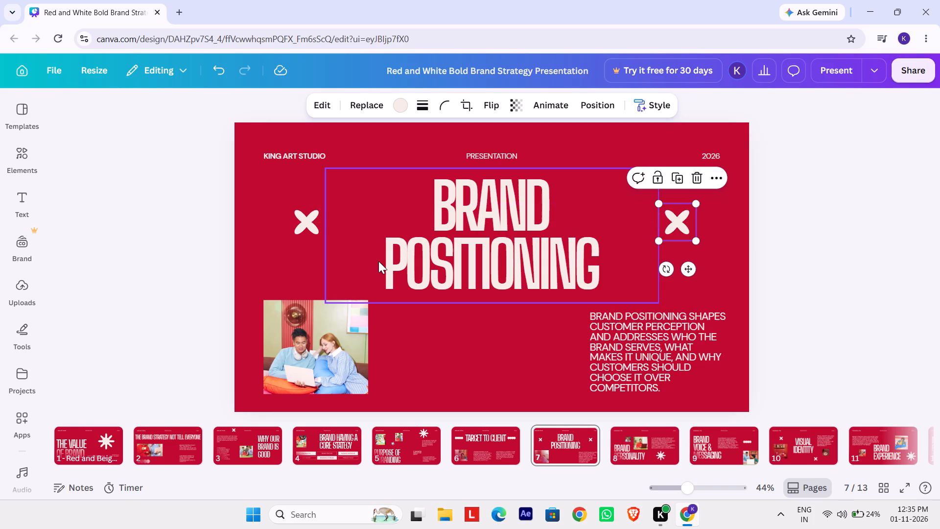
pyautogui.click(456, 369)
# Raise the brand positioning paragraph so its top lines up with the top of the photo.
pyautogui.moveTo(625, 363); pyautogui.dragTo(626, 346)
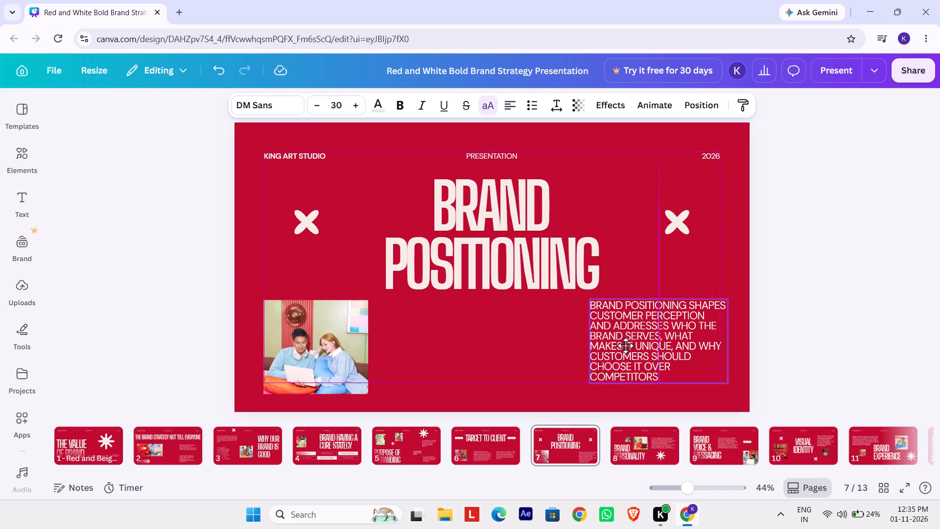
pyautogui.moveTo(626, 346); pyautogui.dragTo(625, 354)
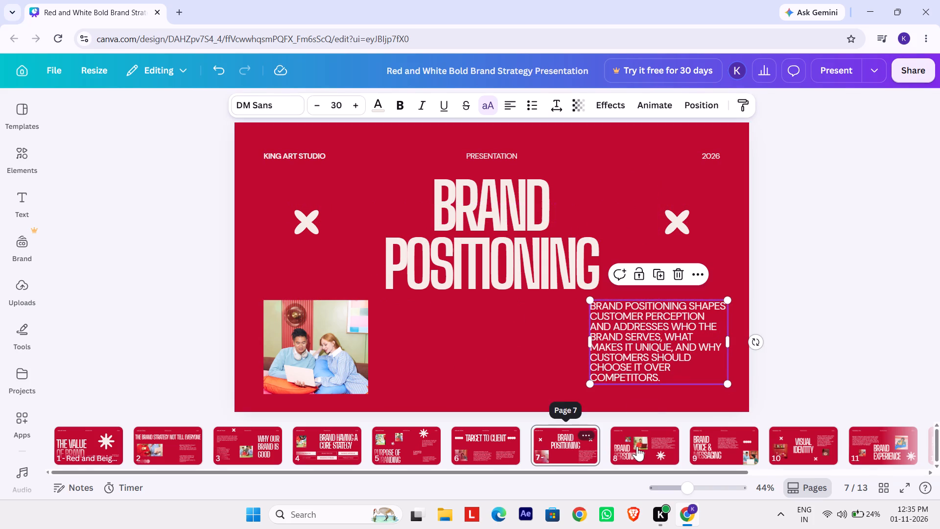
# Go to the Brand Personality slide and update its header to the year 2026 and the company name "King Art Studio".
pyautogui.click(637, 446)
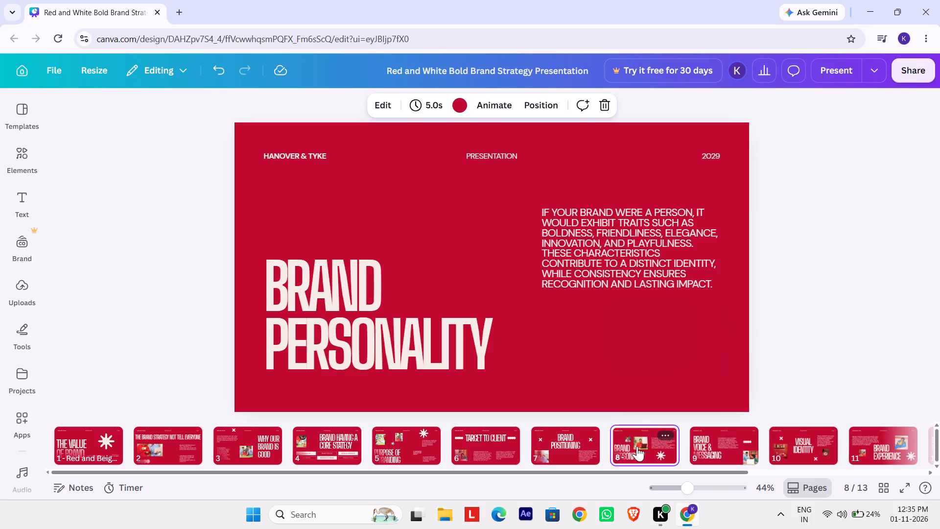
pyautogui.doubleClick(708, 160)
pyautogui.write('2026')
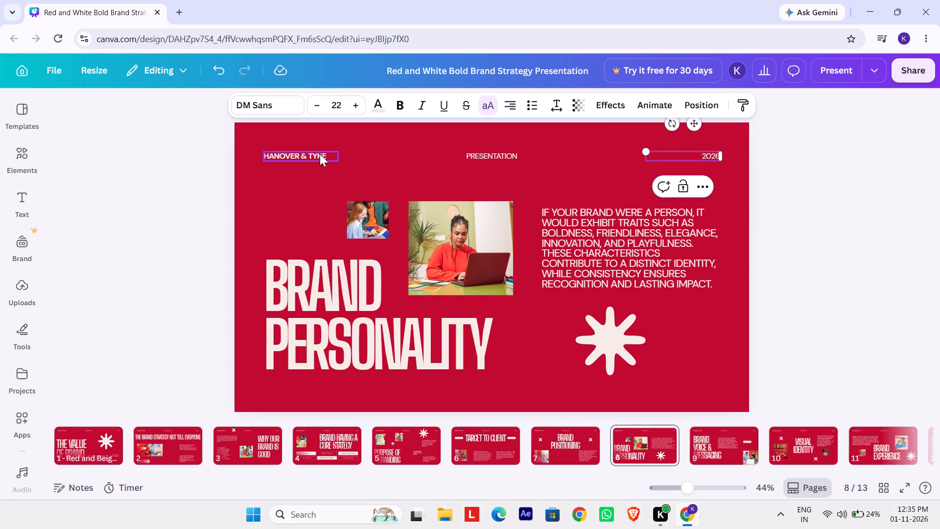
pyautogui.doubleClick(316, 154)
pyautogui.write('art')
pyautogui.press('BackSpace')
pyautogui.press('BackSpace')
pyautogui.press('BackSpace')
pyautogui.write('king art studio')
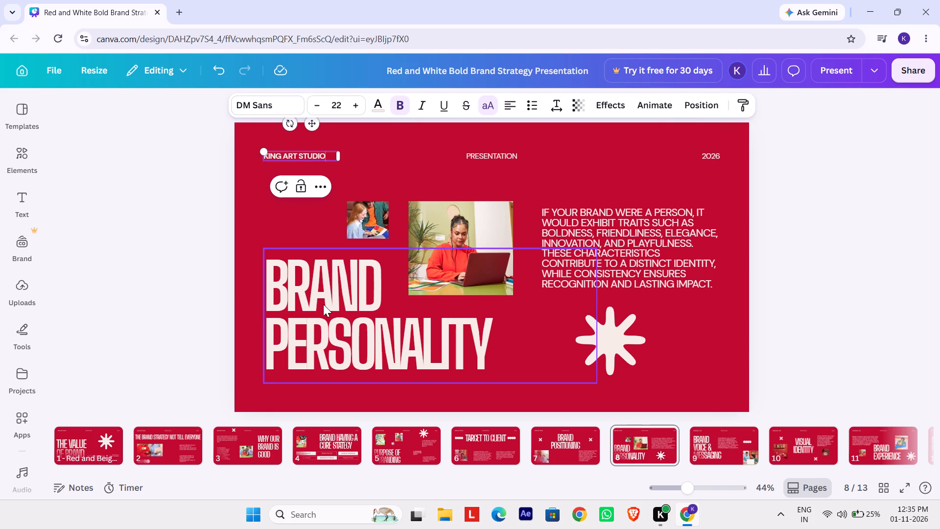
# Return to slide 7 and replace the "Brand Positioning" title with "Our Team Position".
pyautogui.doubleClick(323, 304)
pyautogui.click(505, 450)
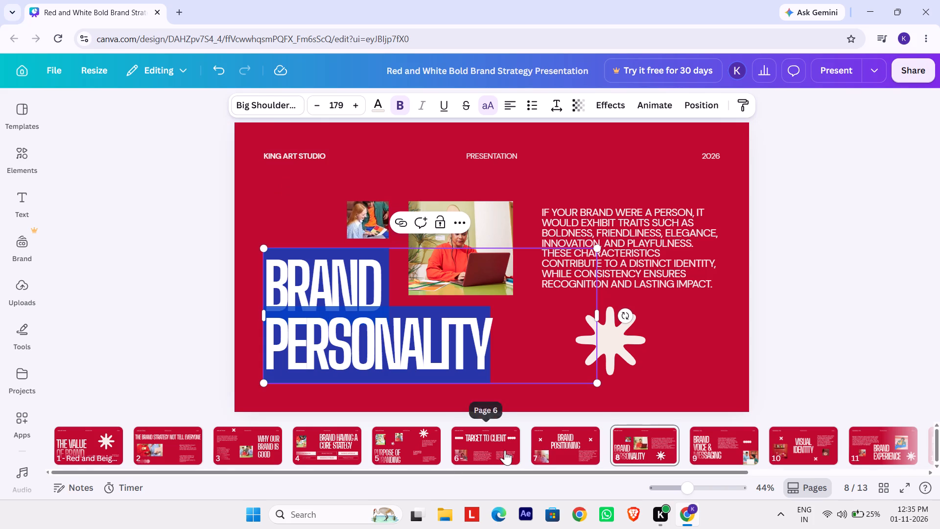
pyautogui.click(584, 447)
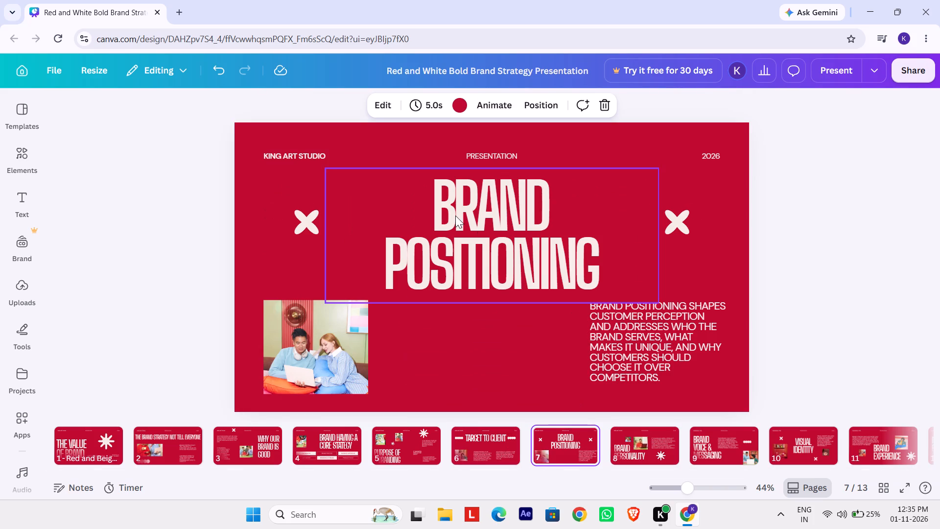
pyautogui.tripleClick(455, 216)
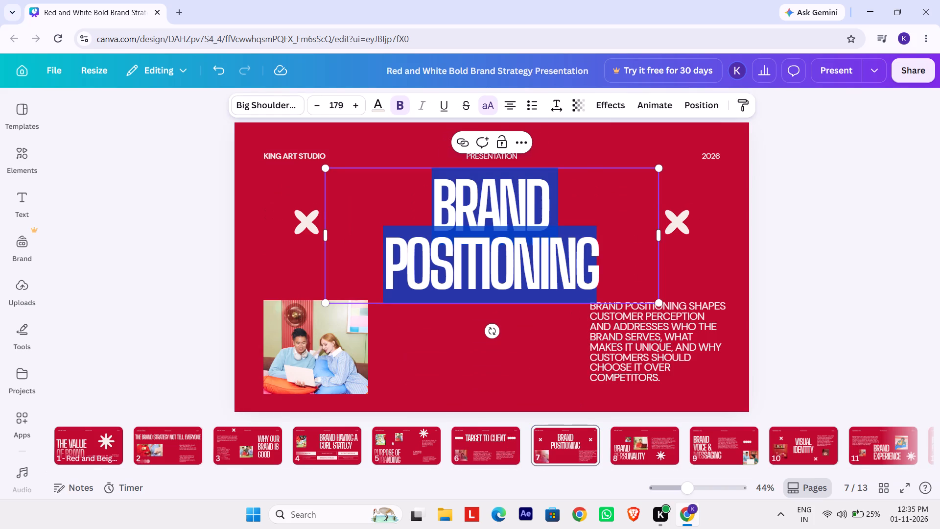
pyautogui.press('a')
pyautogui.press('BackSpace')
pyautogui.write('out')
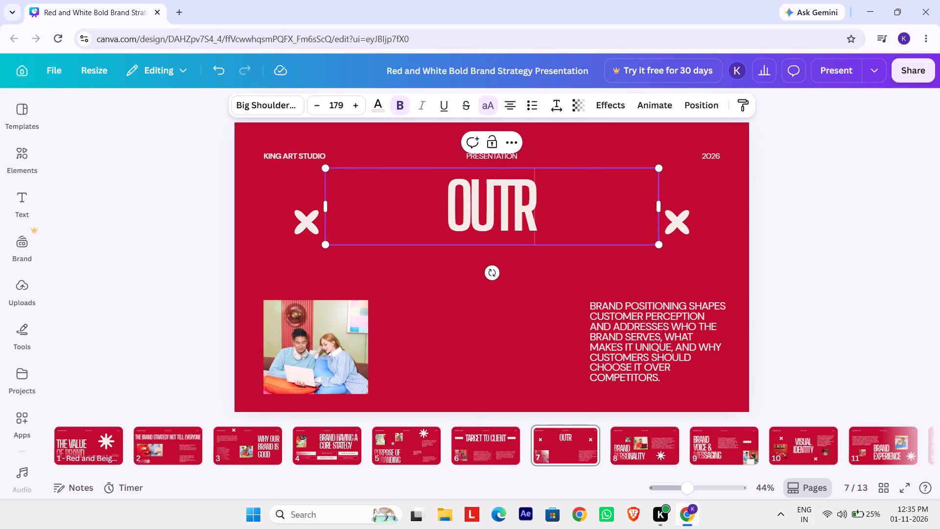
pyautogui.press('BackSpace')
pyautogui.press('BackSpace')
pyautogui.write('r team position')
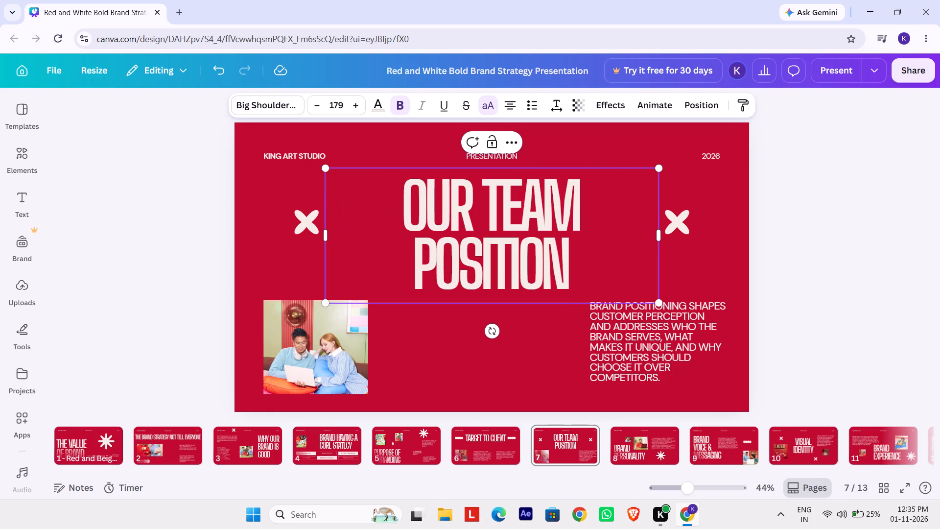
# Reduce the "Our Team Position" title's font size to 172 so it fits on one line.
pyautogui.click(321, 113)
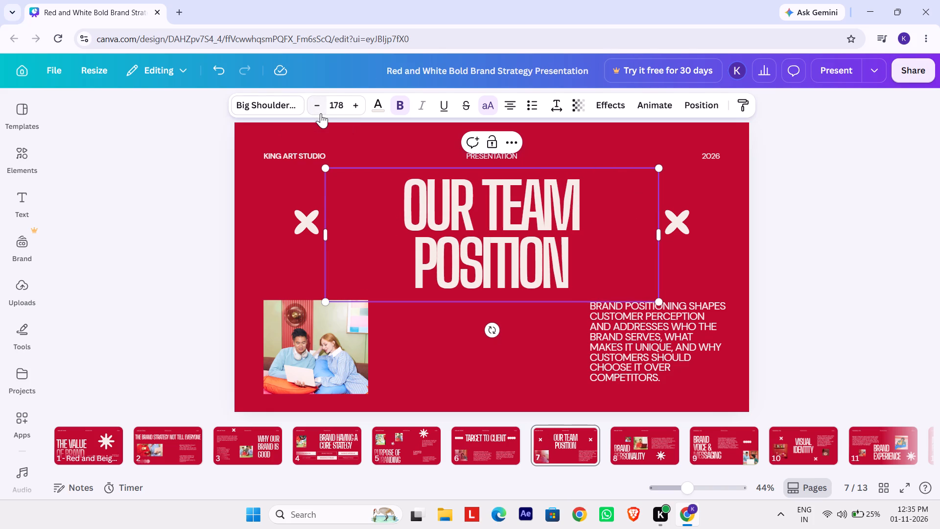
pyautogui.click(321, 113)
pyautogui.click(321, 113)
pyautogui.click(321, 113)
pyautogui.click(321, 113)
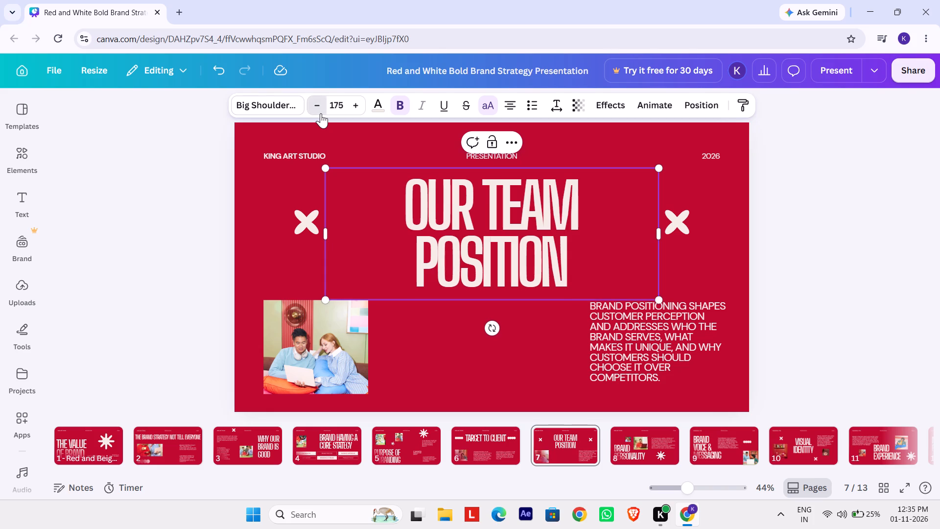
pyautogui.click(321, 113)
pyautogui.click(321, 113)
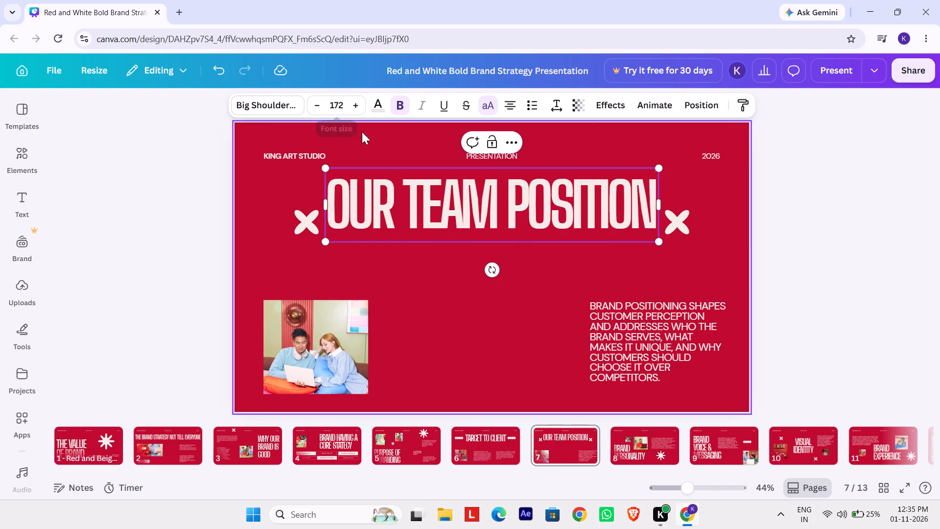
# Go to slide 8 and replace the "Brand Personality" title with "Personality of Boss".
pyautogui.click(647, 436)
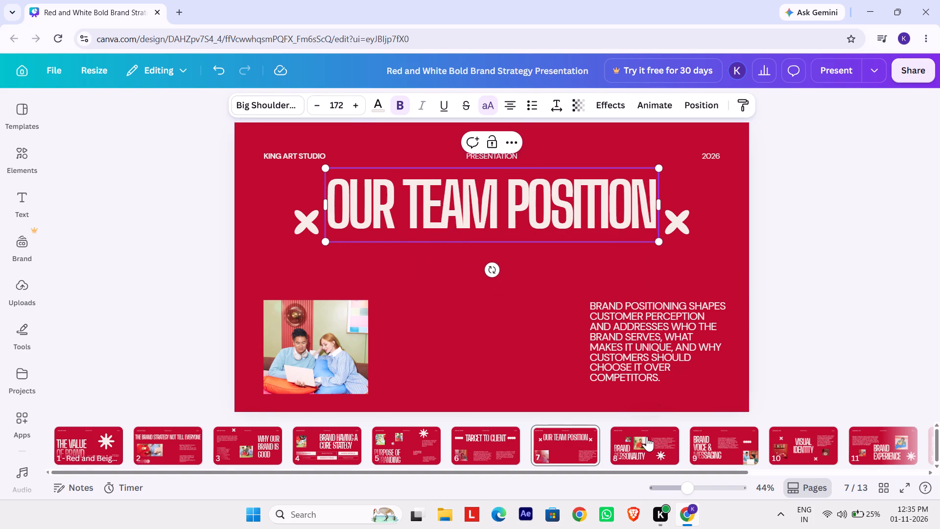
pyautogui.tripleClick(328, 341)
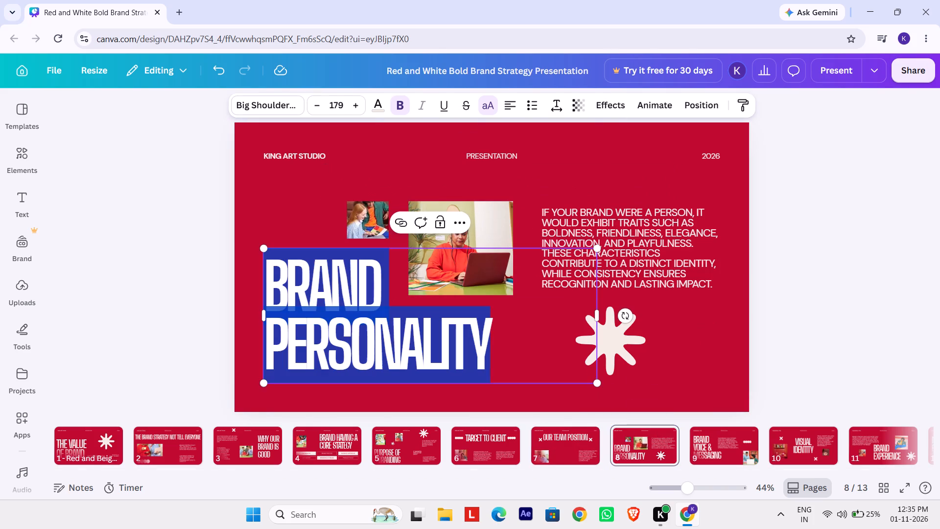
pyautogui.click(328, 341)
pyautogui.write('Personality of')
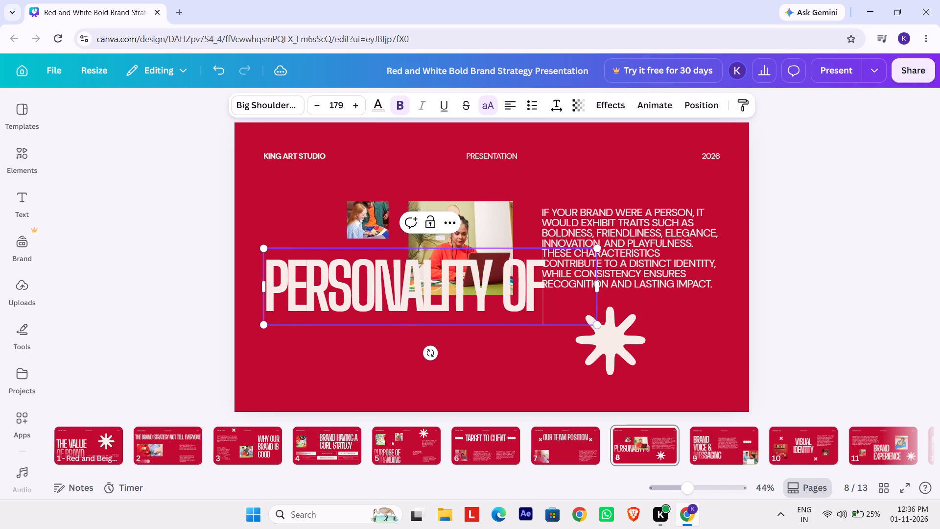
pyautogui.press('space')
pyautogui.write('boss')
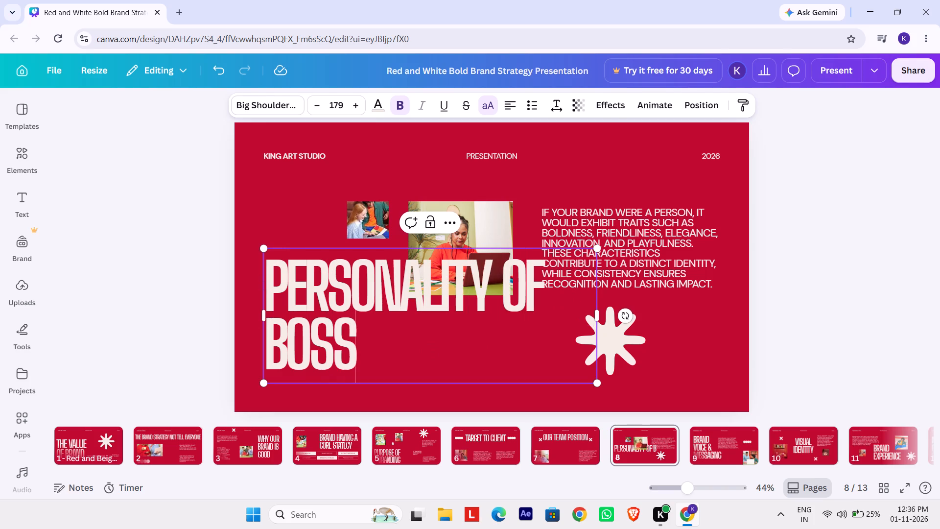
# Reduce the "Personality of Boss" title's font size to 177 and narrow its text box to fit the words.
pyautogui.click(318, 109)
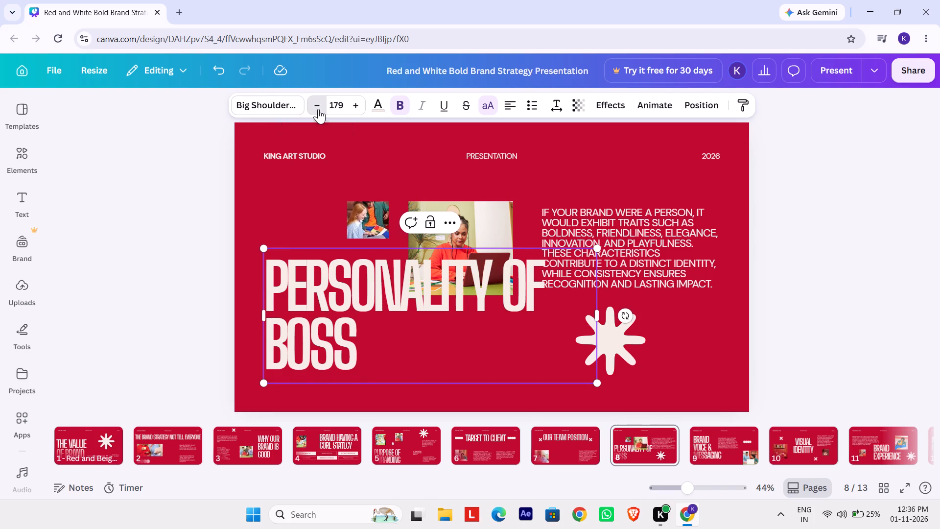
pyautogui.click(318, 109)
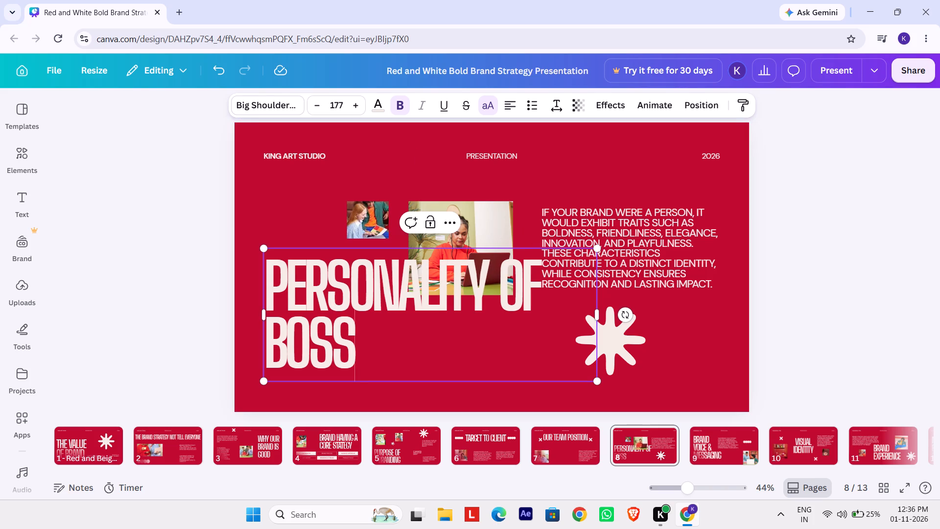
pyautogui.moveTo(598, 317); pyautogui.dragTo(547, 306)
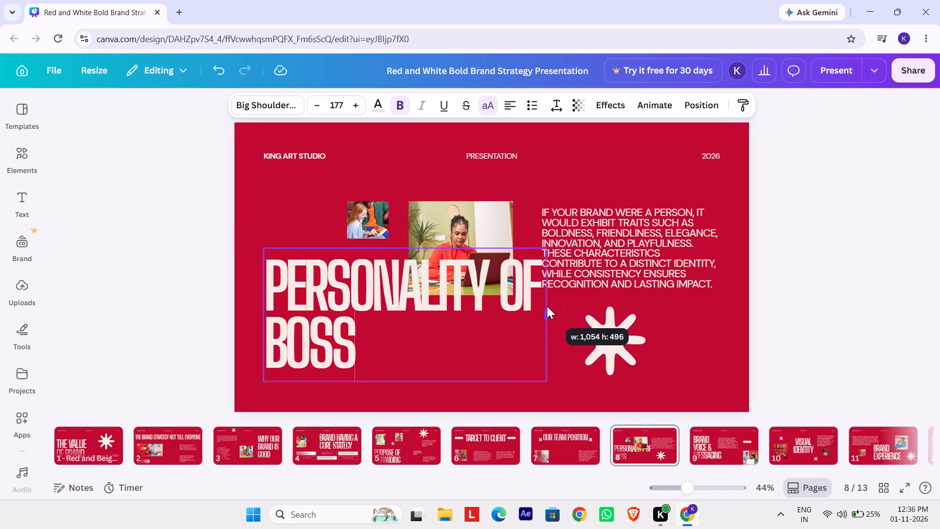
pyautogui.moveTo(547, 306); pyautogui.dragTo(544, 306)
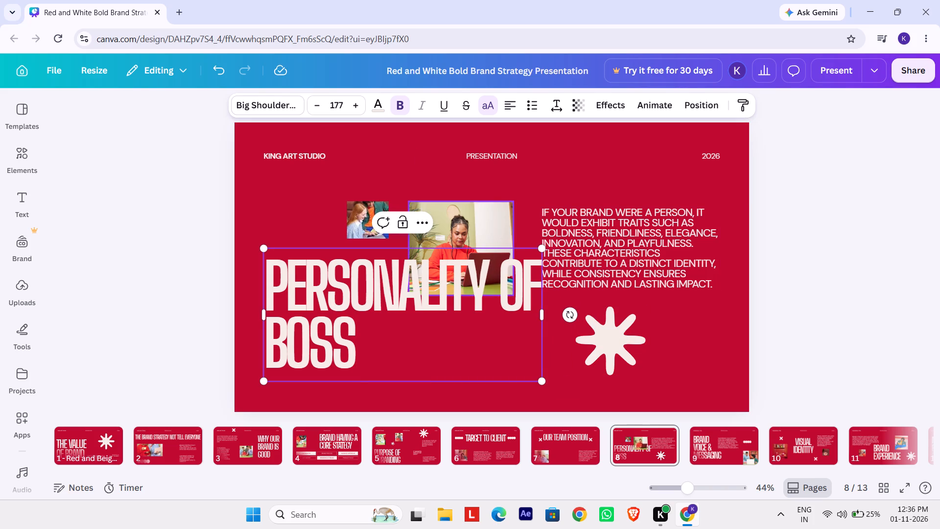
# Move the starburst to the top of slide 8, and lower the paragraph and the title toward the slide's bottom edge.
pyautogui.moveTo(606, 333); pyautogui.dragTo(593, 174)
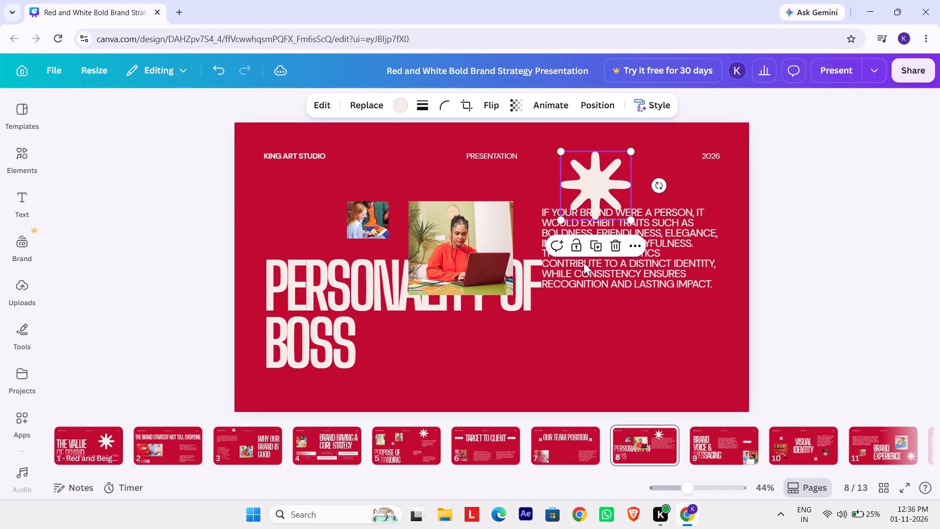
pyautogui.moveTo(583, 288); pyautogui.dragTo(584, 381)
pyautogui.moveTo(377, 328); pyautogui.dragTo(377, 330)
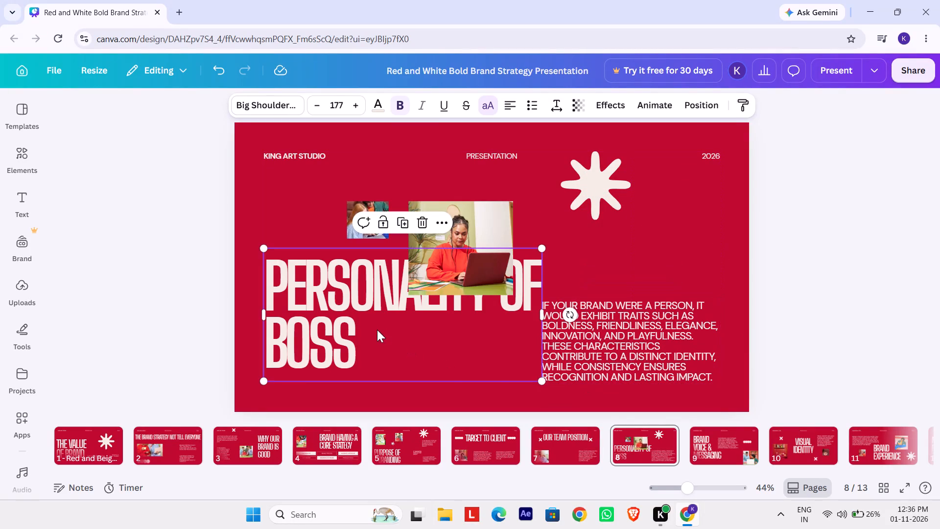
pyautogui.moveTo(377, 330); pyautogui.dragTo(375, 350)
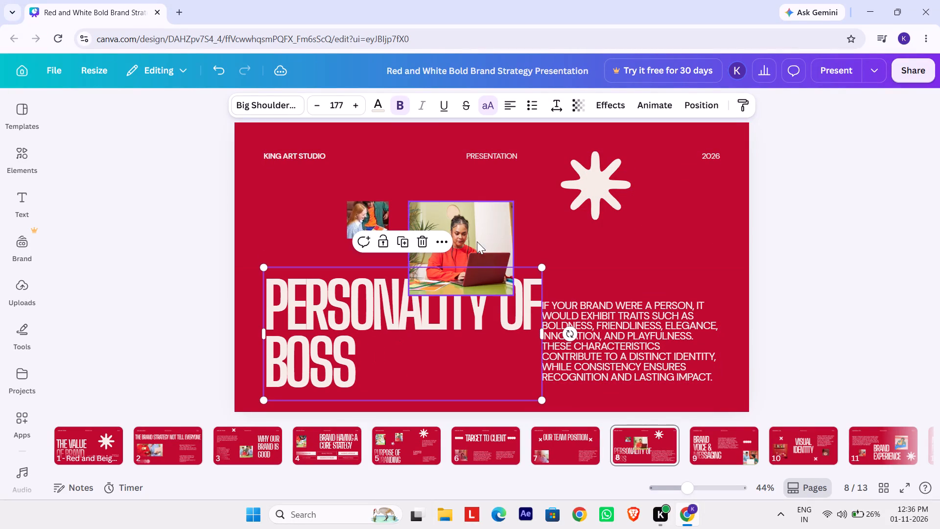
# Place the laptop photo above the title at the left margin, and the smaller photo above the paragraph's right end, enlarged.
pyautogui.moveTo(485, 228); pyautogui.dragTo(341, 197)
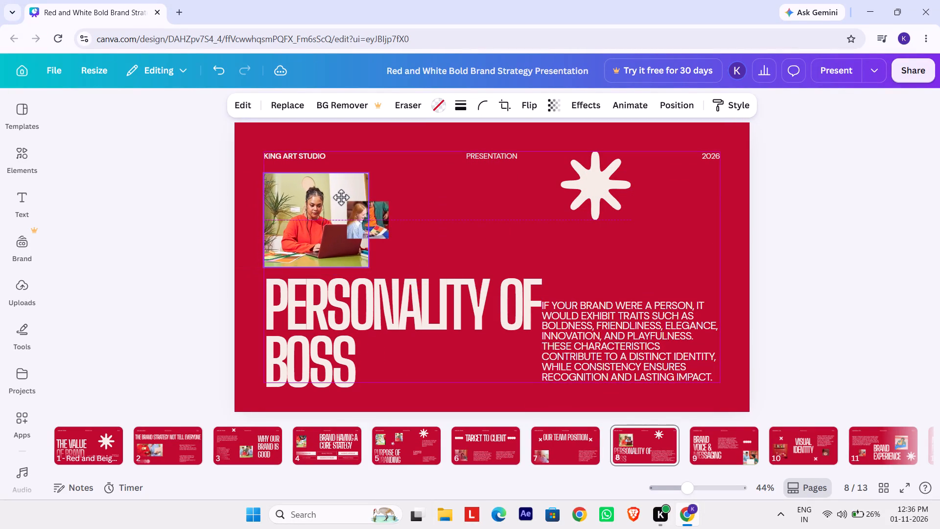
pyautogui.moveTo(341, 197); pyautogui.dragTo(342, 197)
pyautogui.moveTo(377, 218); pyautogui.dragTo(636, 236)
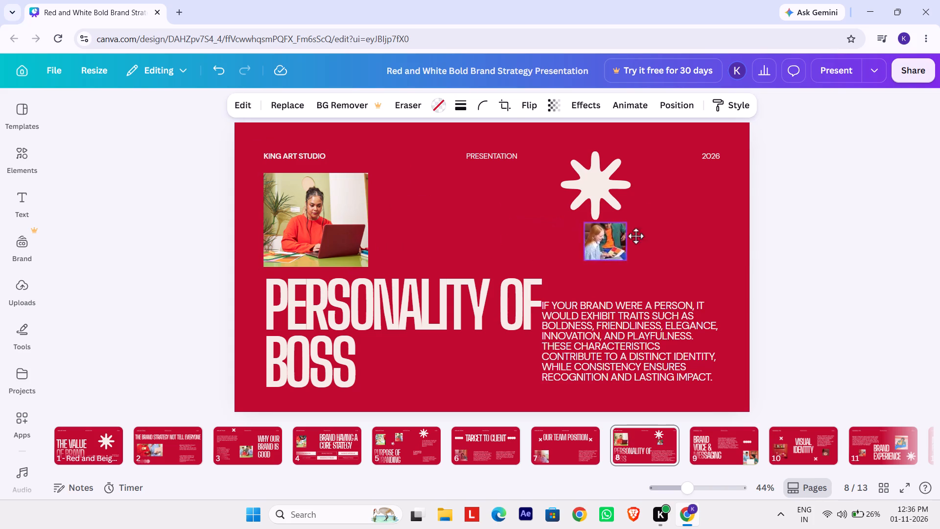
pyautogui.moveTo(636, 236); pyautogui.dragTo(712, 208)
pyautogui.moveTo(684, 228); pyautogui.dragTo(649, 257)
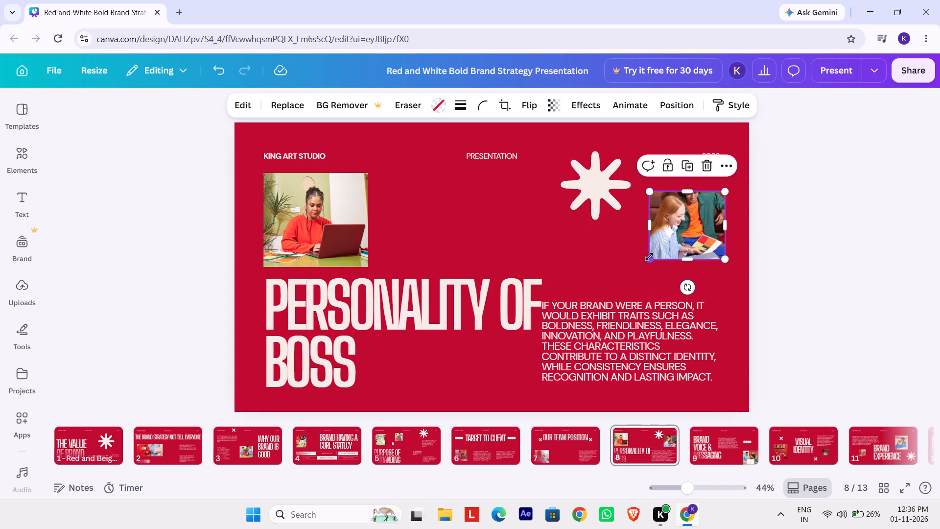
# Move the starburst beside the laptop photo, above the "Personality of Boss" title.
pyautogui.moveTo(581, 190); pyautogui.dragTo(427, 240)
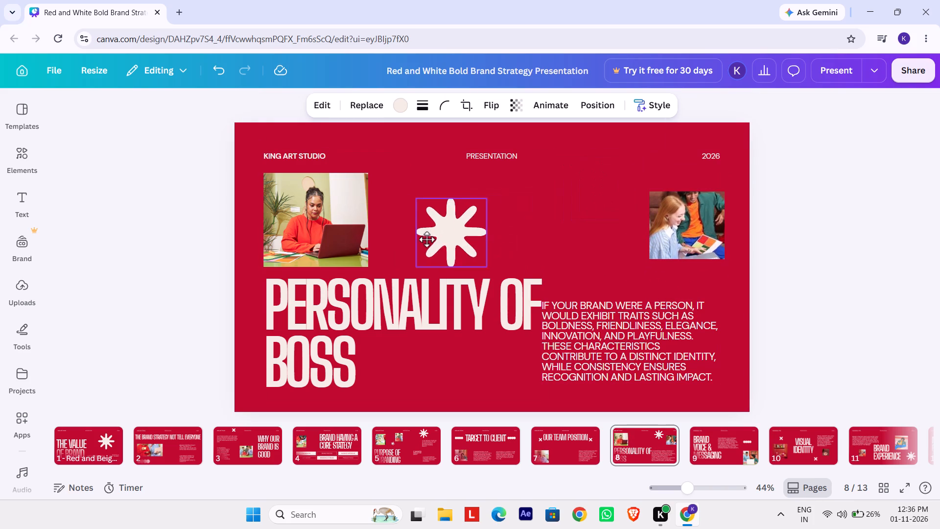
pyautogui.moveTo(427, 240); pyautogui.dragTo(422, 222)
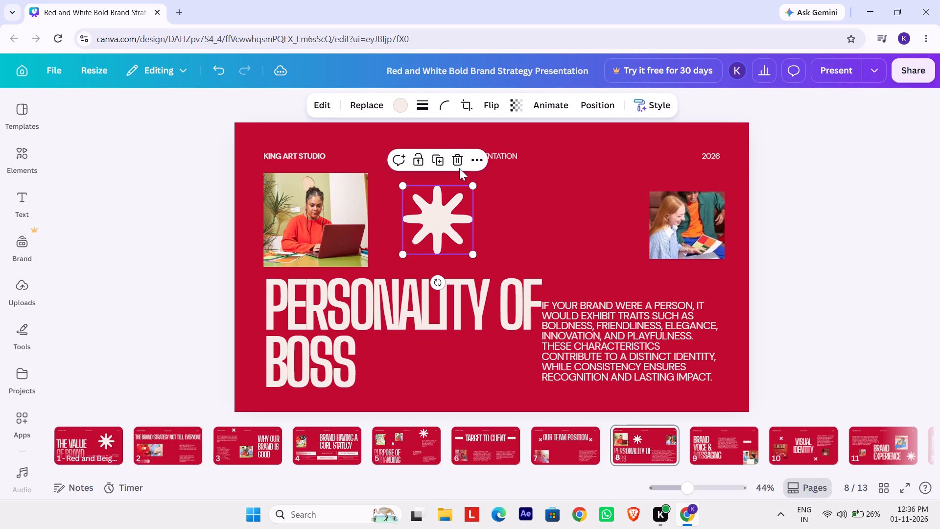
# Duplicate the starburst on slide 8, place the copy between the original and the smaller photo, and tilt it.
pyautogui.click(437, 157)
pyautogui.moveTo(459, 200); pyautogui.dragTo(588, 201)
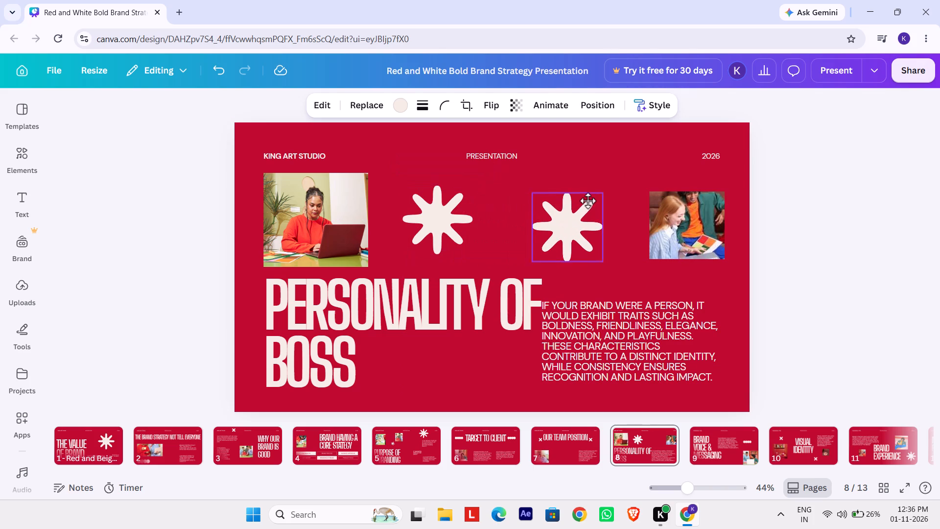
pyautogui.moveTo(588, 201); pyautogui.dragTo(594, 198)
pyautogui.moveTo(581, 285); pyautogui.dragTo(607, 266)
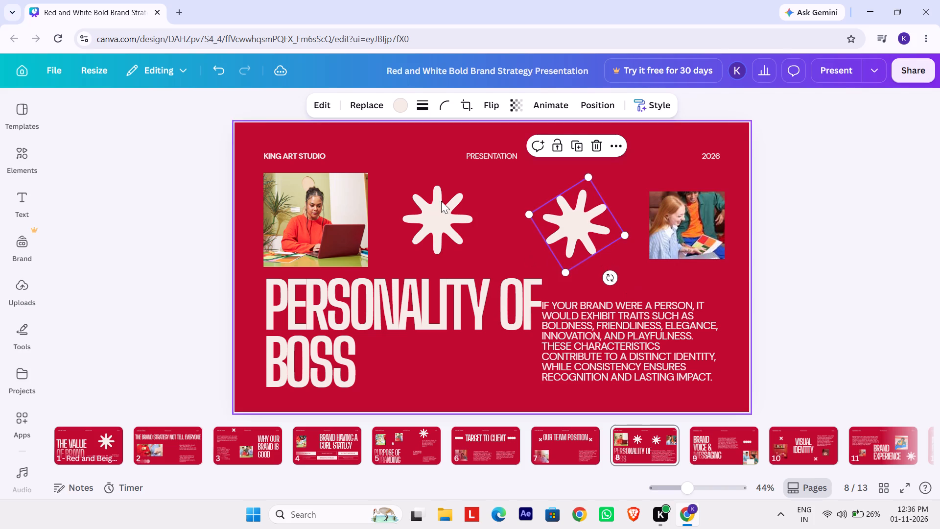
# Rotate the original starburst beside the laptop photo so its arms sit at a slight tilt.
pyautogui.click(432, 197)
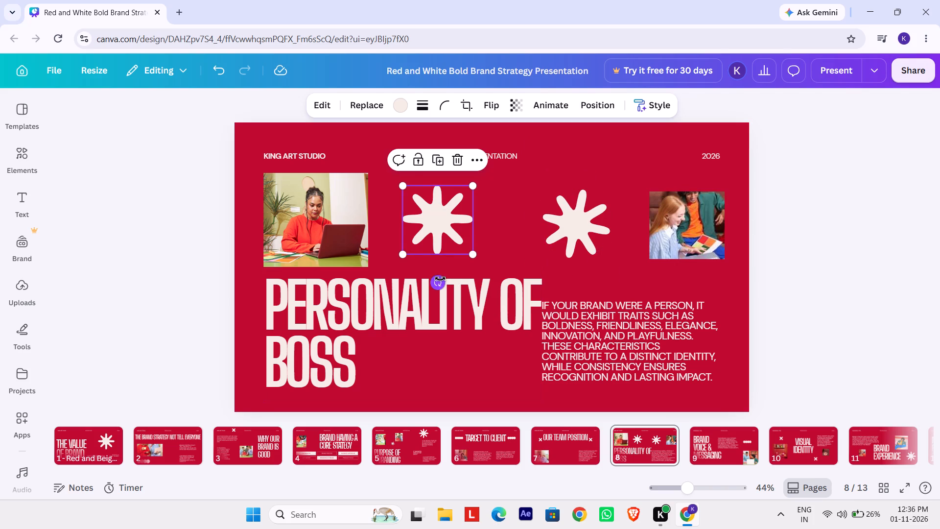
pyautogui.moveTo(438, 279); pyautogui.dragTo(472, 275)
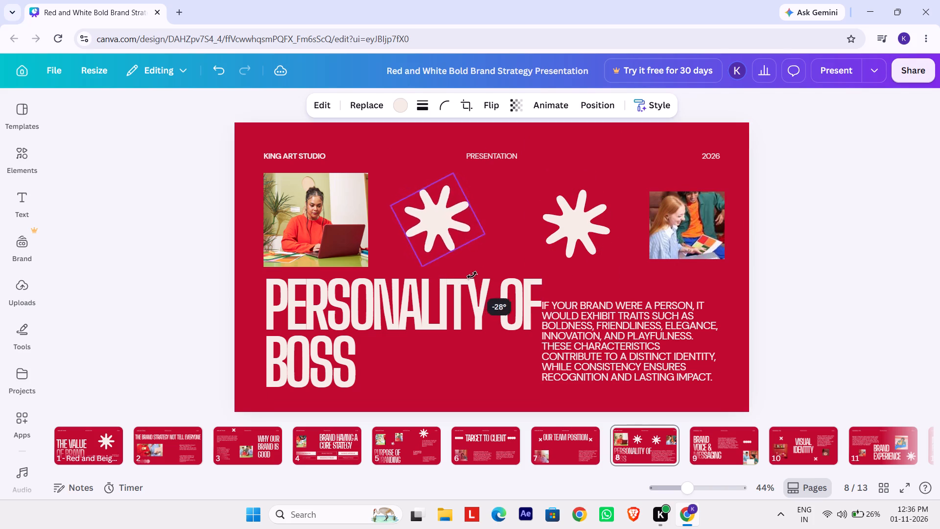
pyautogui.moveTo(472, 275); pyautogui.dragTo(485, 223)
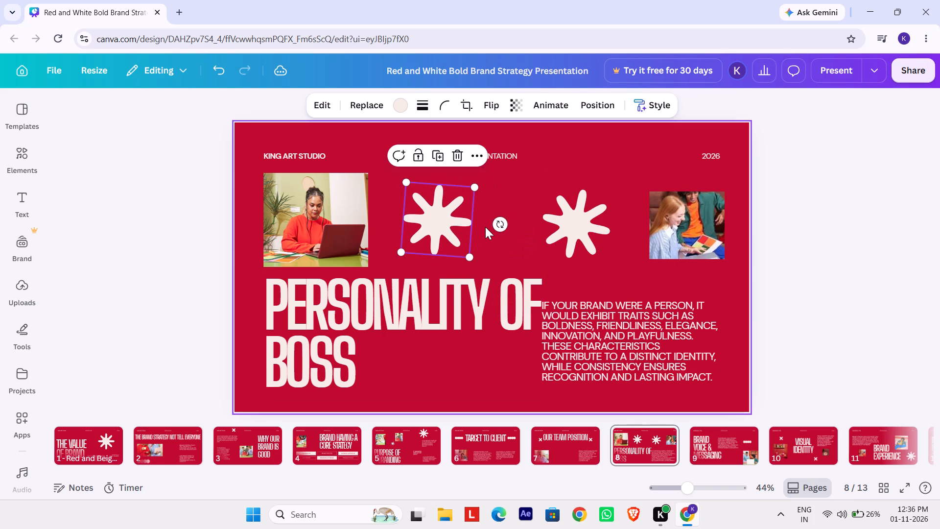
# Shift the copied starburst closer to the smaller photo, shrink it, and raise it slightly.
pyautogui.click(567, 217)
pyautogui.moveTo(567, 217); pyautogui.dragTo(588, 206)
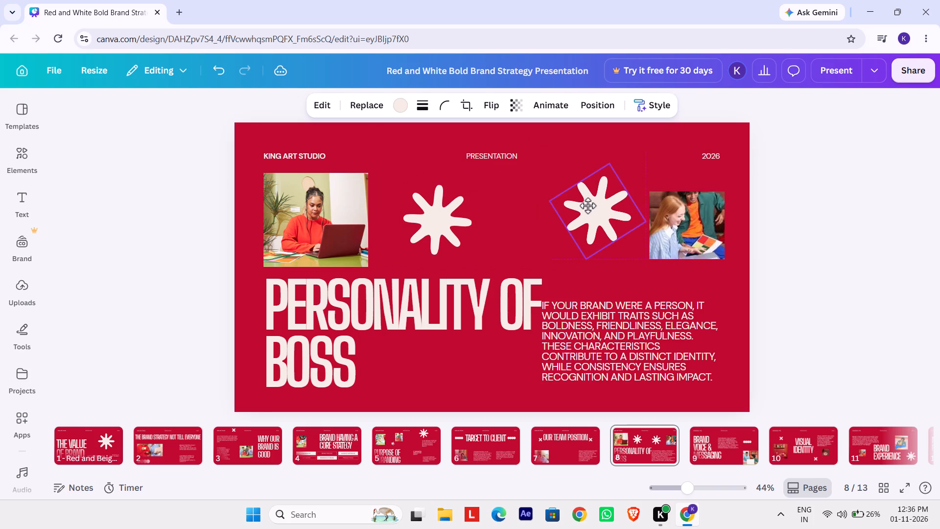
pyautogui.moveTo(588, 206); pyautogui.dragTo(588, 205)
pyautogui.moveTo(584, 209); pyautogui.dragTo(578, 218)
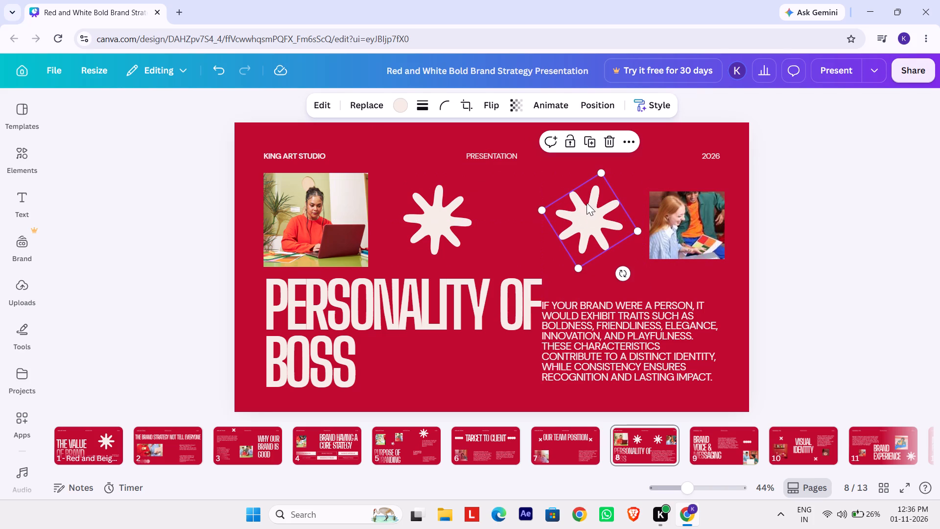
pyautogui.moveTo(604, 173); pyautogui.dragTo(598, 195)
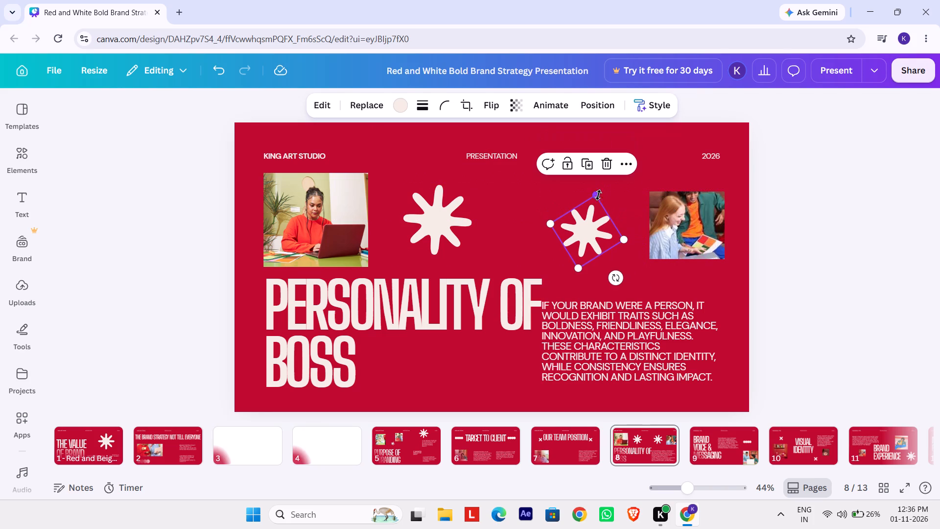
pyautogui.moveTo(588, 231); pyautogui.dragTo(588, 223)
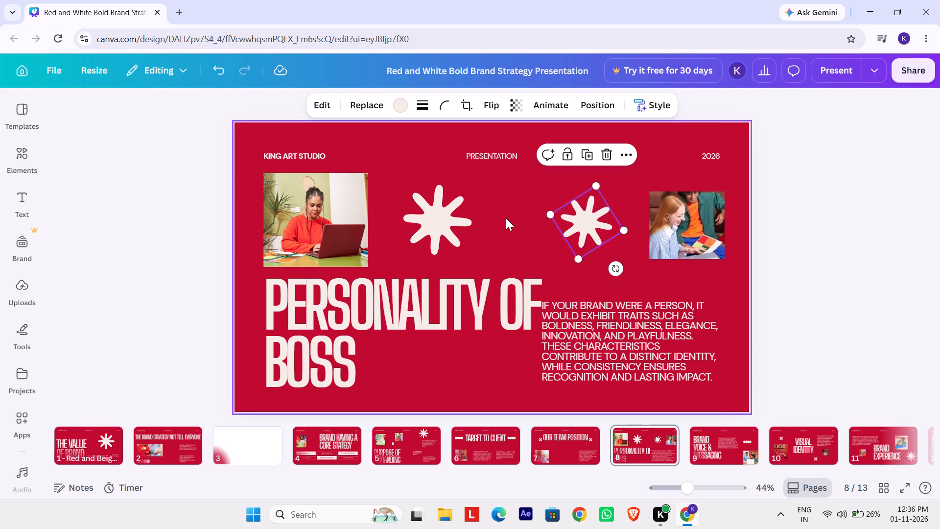
# Duplicate the large starburst and set the copy overlapping its upper-right arms, just below the "Presentation" header.
pyautogui.click(506, 218)
pyautogui.click(417, 220)
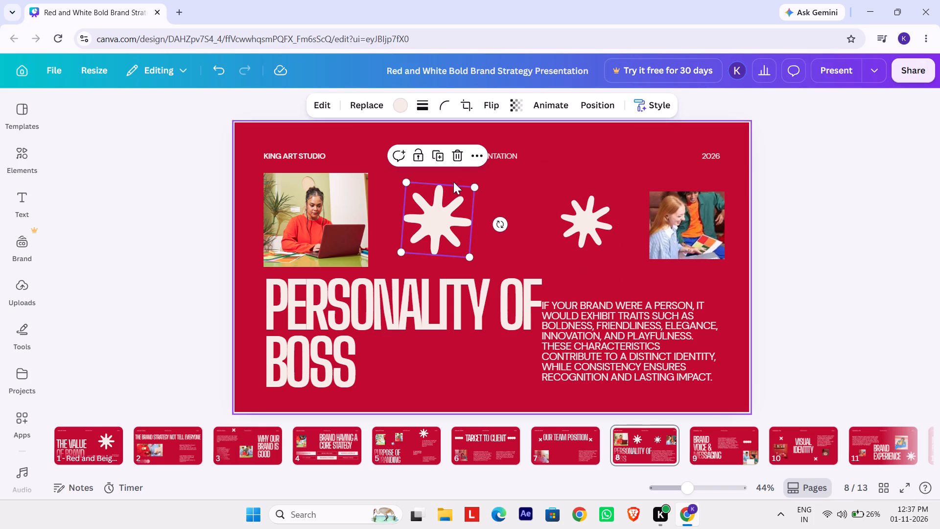
pyautogui.click(439, 160)
pyautogui.moveTo(445, 240); pyautogui.dragTo(508, 277)
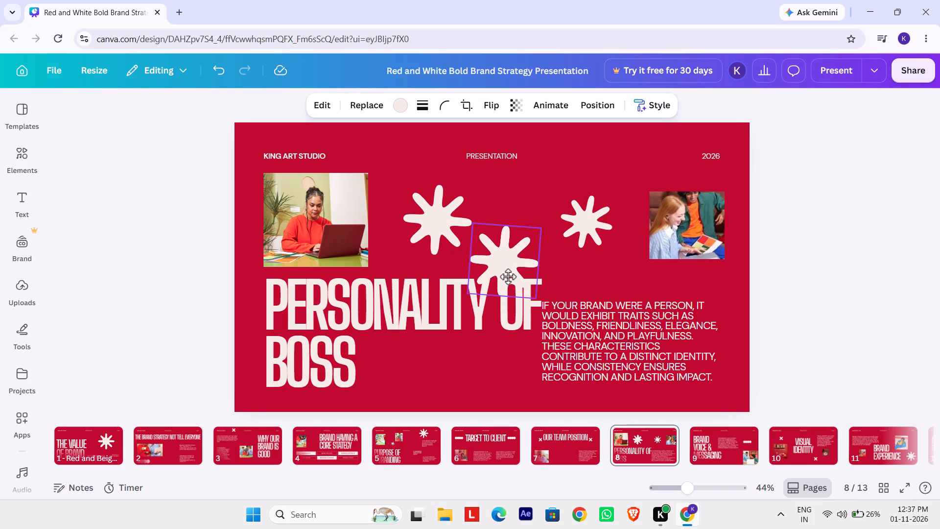
pyautogui.moveTo(508, 277); pyautogui.dragTo(509, 276)
pyautogui.click(568, 263)
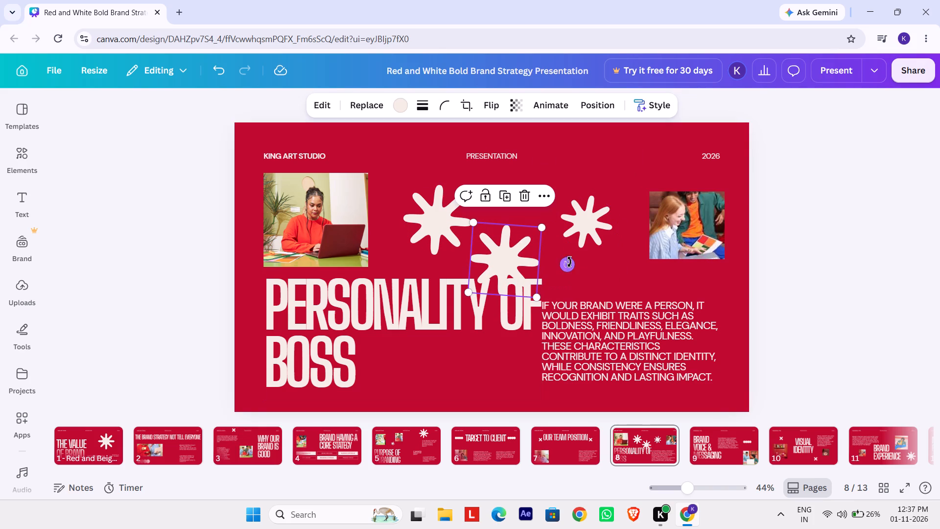
pyautogui.moveTo(493, 255); pyautogui.dragTo(444, 203)
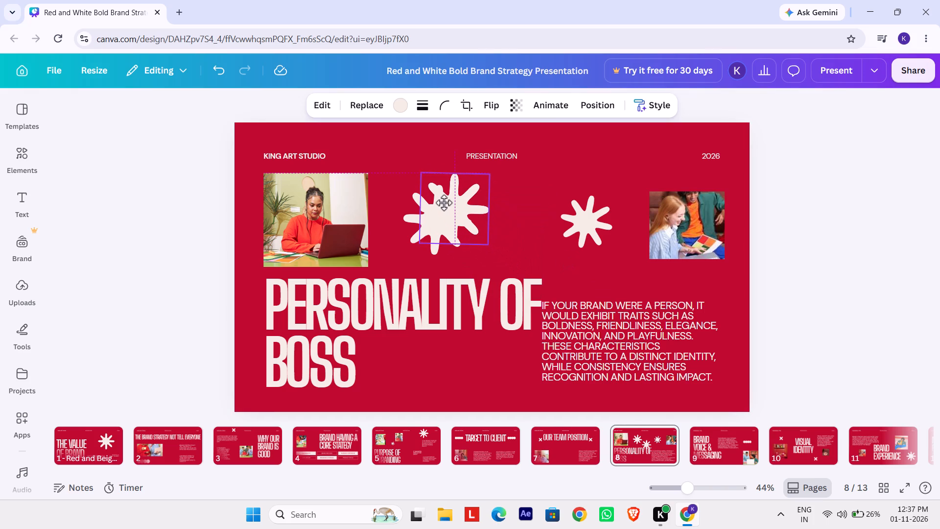
pyautogui.moveTo(444, 203); pyautogui.dragTo(453, 182)
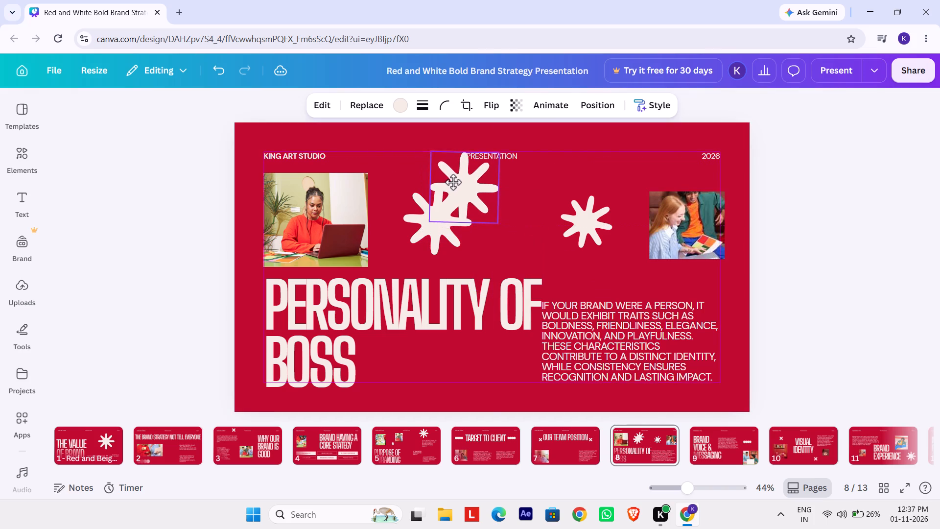
pyautogui.moveTo(453, 182); pyautogui.dragTo(459, 191)
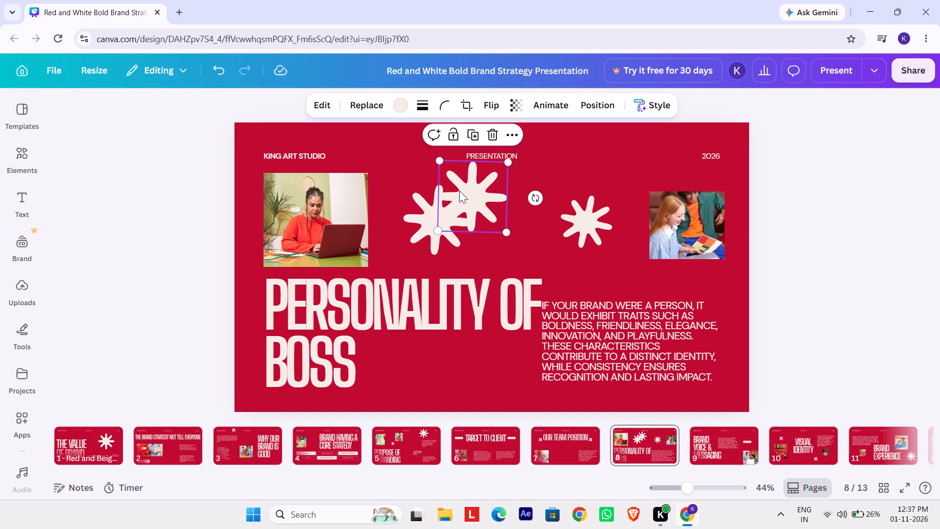
# Recolour the overlapping starburst copy with the crimson sampled from the slide background.
pyautogui.doubleClick(400, 115)
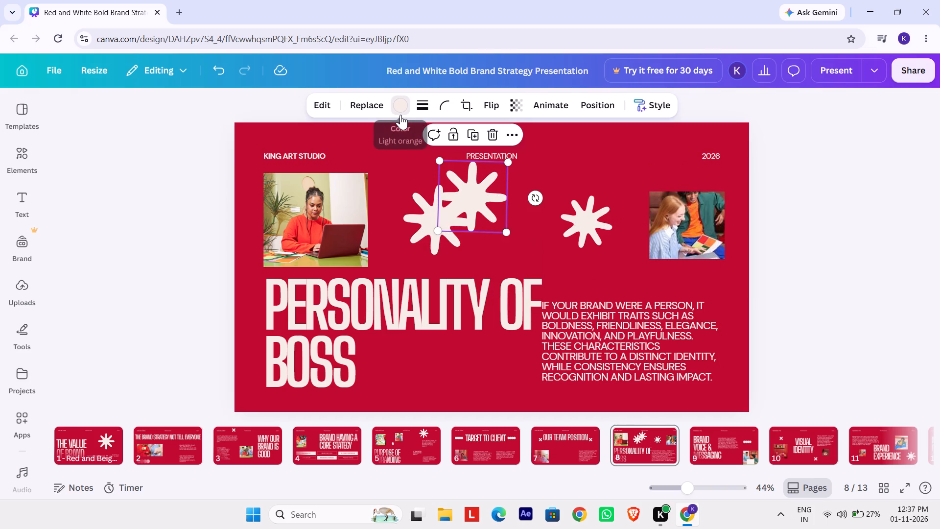
pyautogui.click(400, 115)
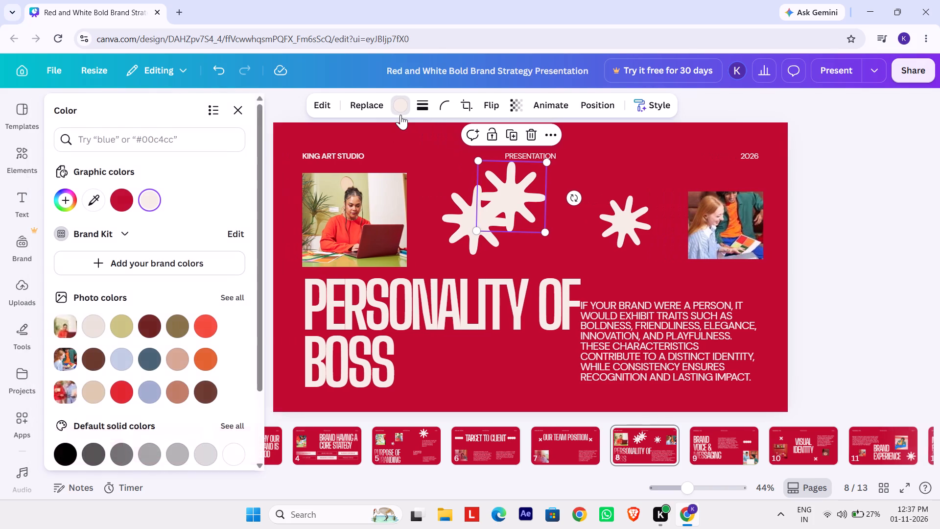
pyautogui.click(98, 205)
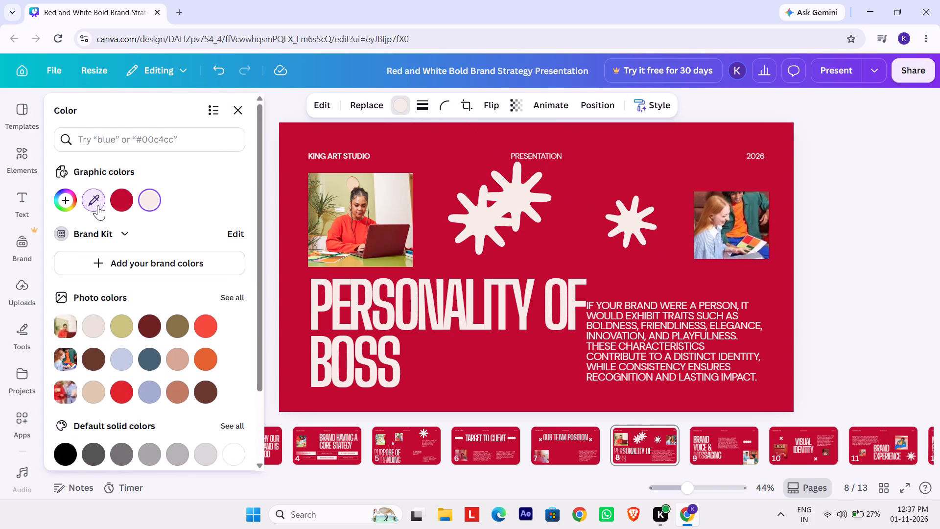
pyautogui.click(461, 178)
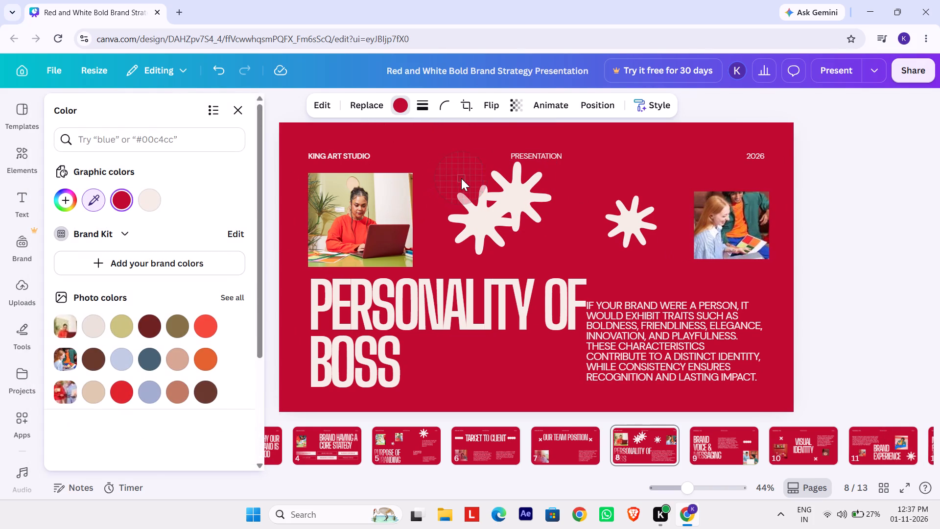
pyautogui.click(531, 272)
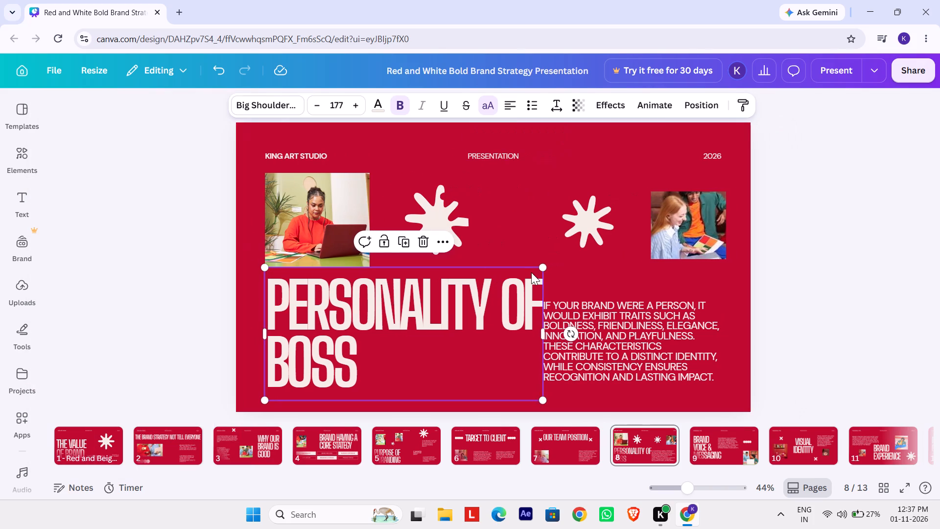
# Shift the crimson starburst further over the large cream starburst so it cuts into the upper-right arms.
pyautogui.click(465, 204)
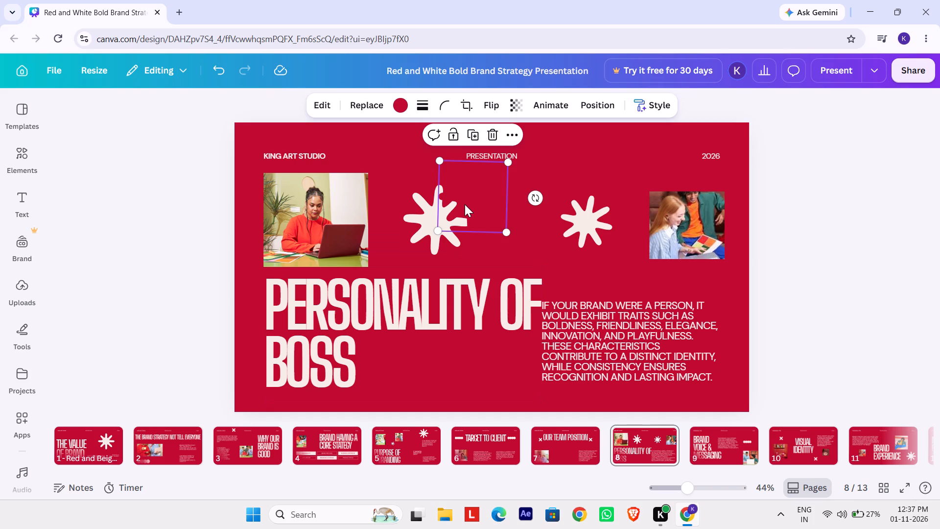
pyautogui.moveTo(470, 199); pyautogui.dragTo(464, 210)
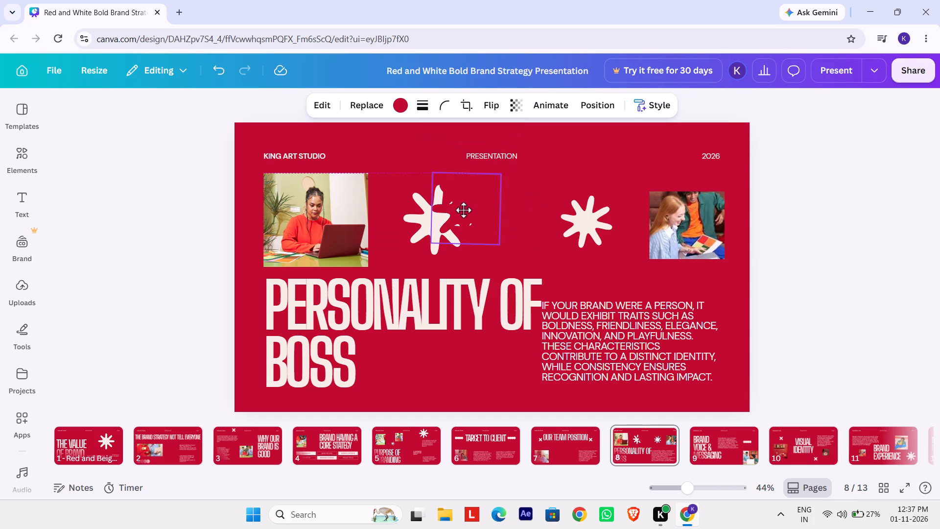
pyautogui.moveTo(464, 210); pyautogui.dragTo(473, 204)
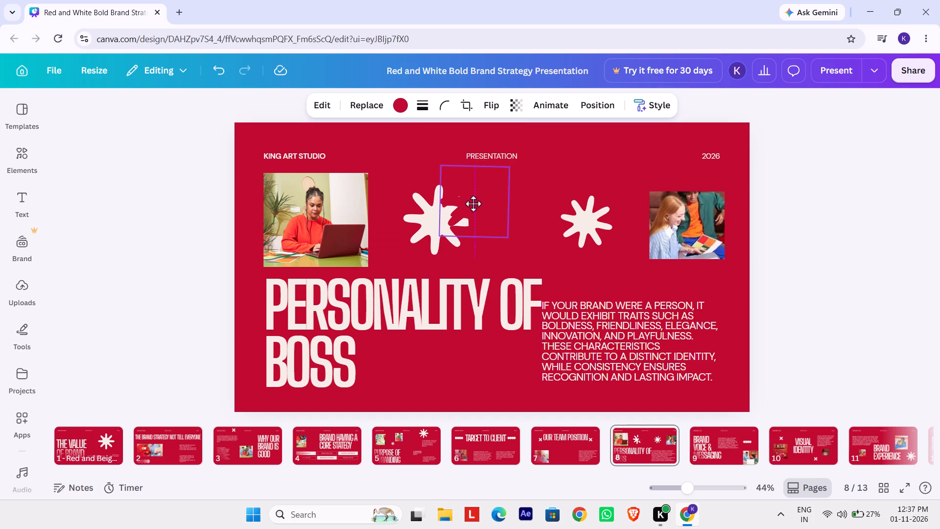
pyautogui.moveTo(473, 204); pyautogui.dragTo(460, 201)
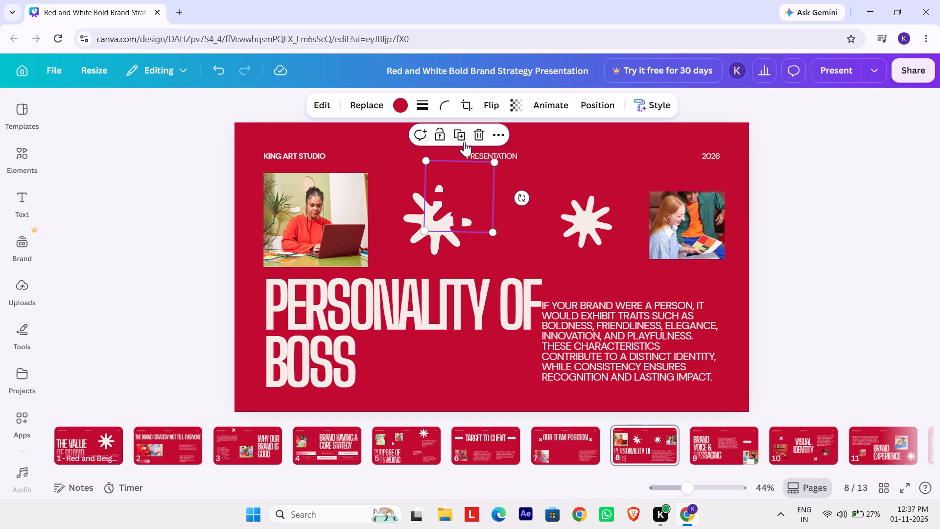
# Duplicate the crimson starburst, place the copy between the two cream starbursts, and recolour it with their sampled cream.
pyautogui.click(463, 139)
pyautogui.moveTo(480, 172); pyautogui.dragTo(482, 177)
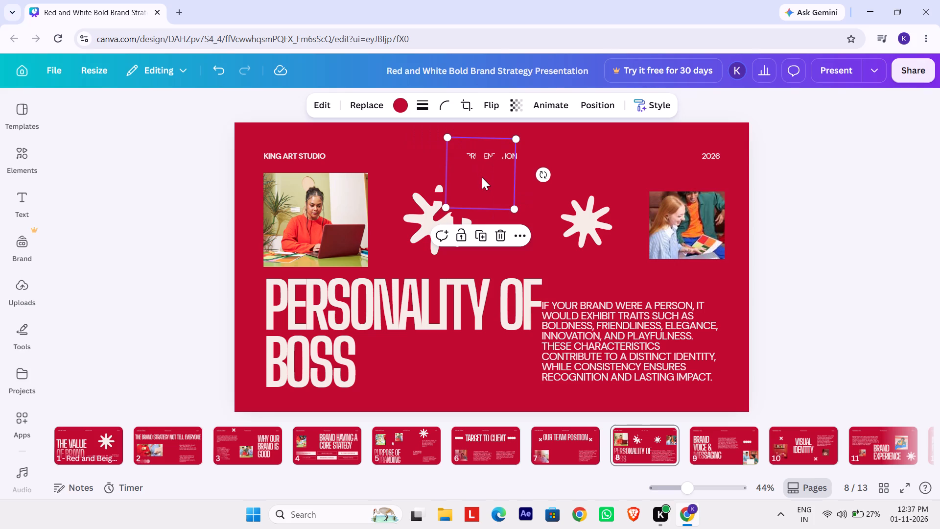
pyautogui.moveTo(482, 177); pyautogui.dragTo(501, 197)
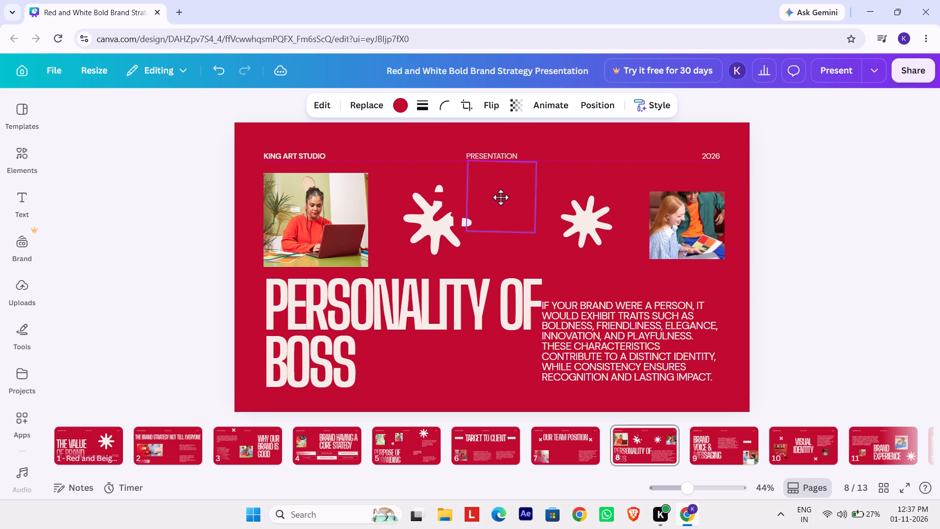
pyautogui.moveTo(501, 197); pyautogui.dragTo(501, 206)
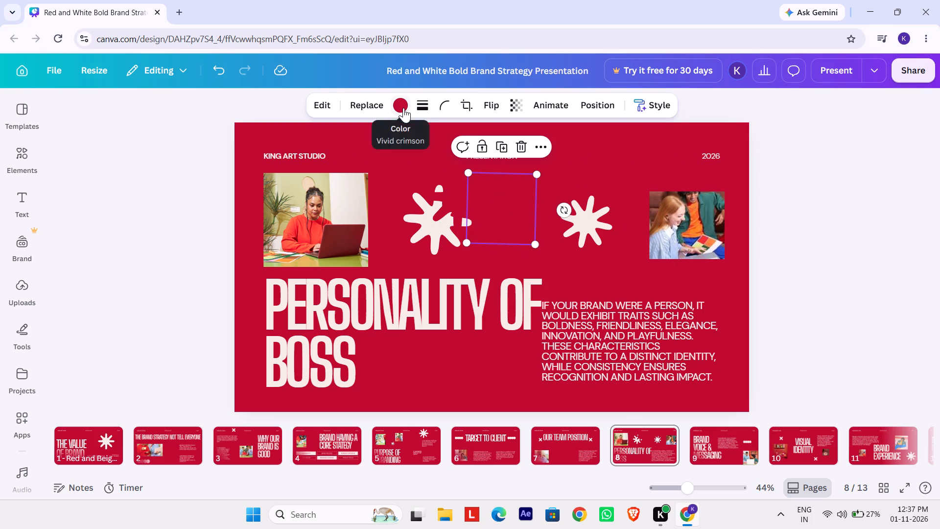
pyautogui.click(403, 108)
pyautogui.click(91, 199)
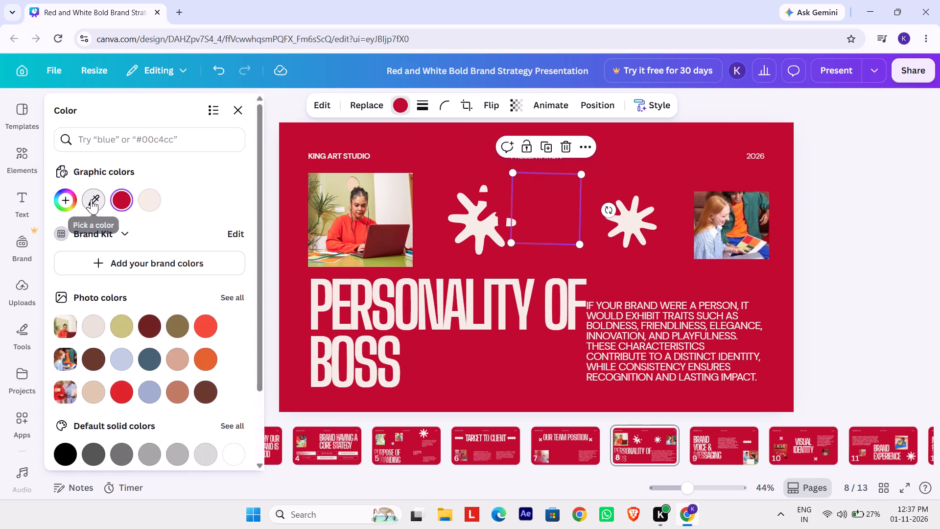
pyautogui.click(482, 235)
# Rotate the newest cream starburst copy slightly and stack it directly above the cut-out starburst, beside the laptop photo.
pyautogui.moveTo(566, 213); pyautogui.dragTo(543, 188)
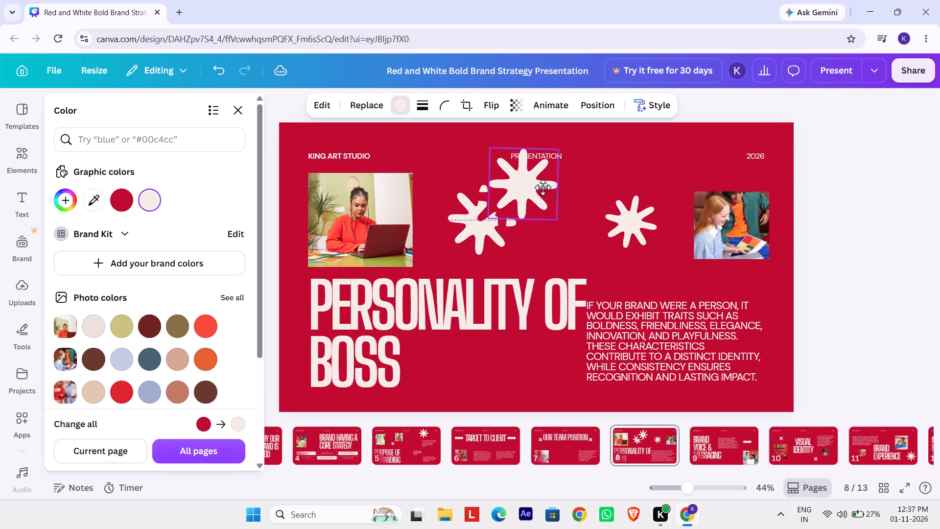
pyautogui.moveTo(543, 188); pyautogui.dragTo(553, 205)
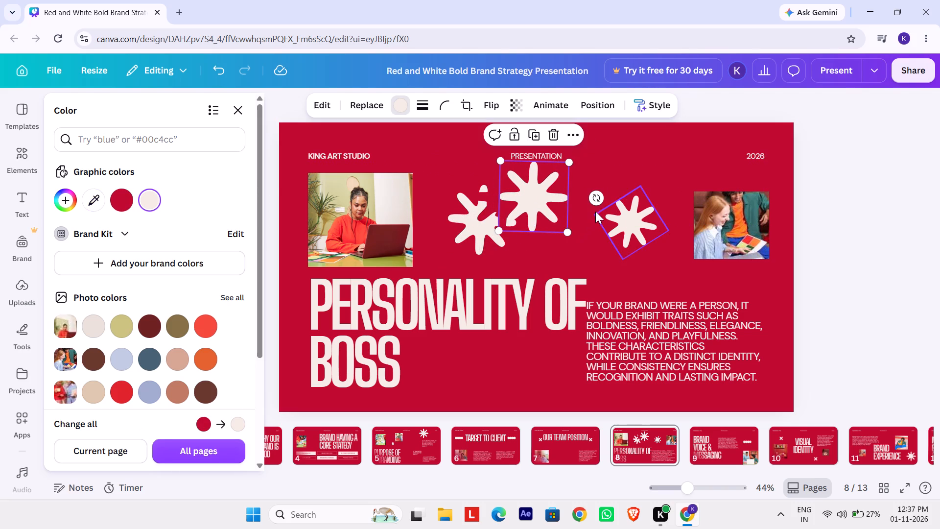
pyautogui.moveTo(599, 199); pyautogui.dragTo(555, 237)
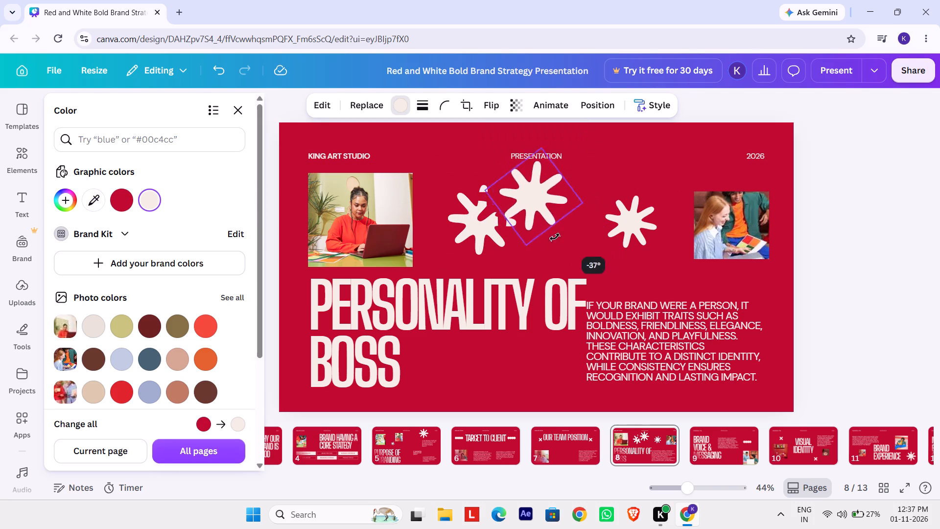
pyautogui.moveTo(555, 237); pyautogui.dragTo(544, 236)
pyautogui.moveTo(526, 184); pyautogui.dragTo(527, 193)
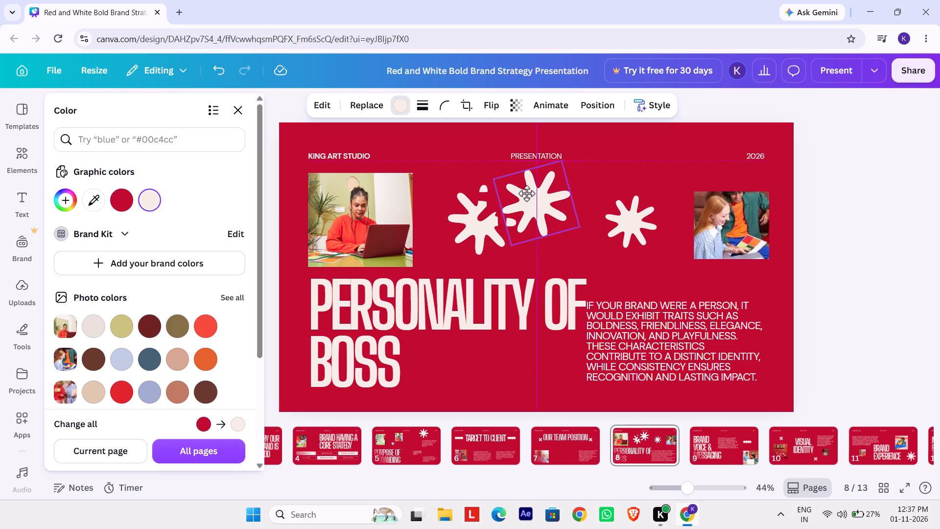
pyautogui.moveTo(527, 193); pyautogui.dragTo(543, 217)
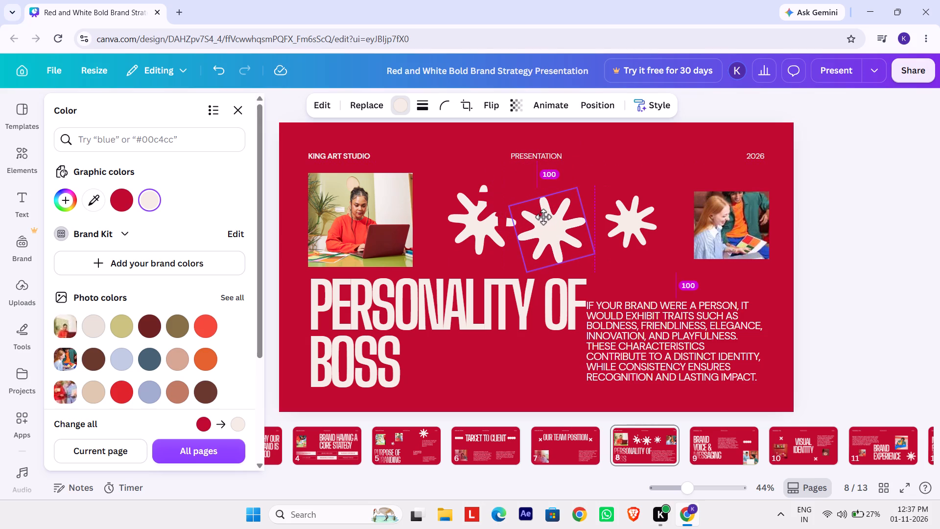
pyautogui.moveTo(543, 217); pyautogui.dragTo(485, 190)
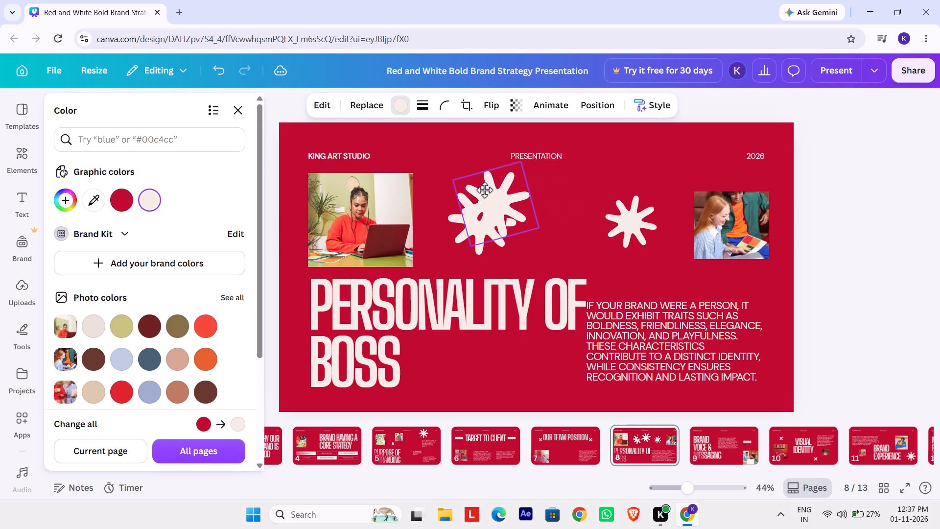
pyautogui.moveTo(485, 190); pyautogui.dragTo(475, 166)
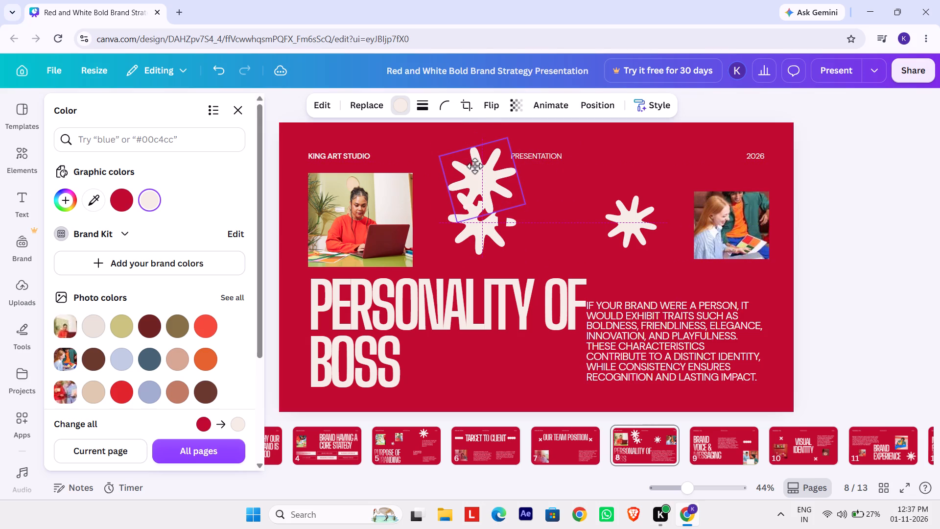
pyautogui.moveTo(475, 166); pyautogui.dragTo(477, 166)
pyautogui.click(618, 242)
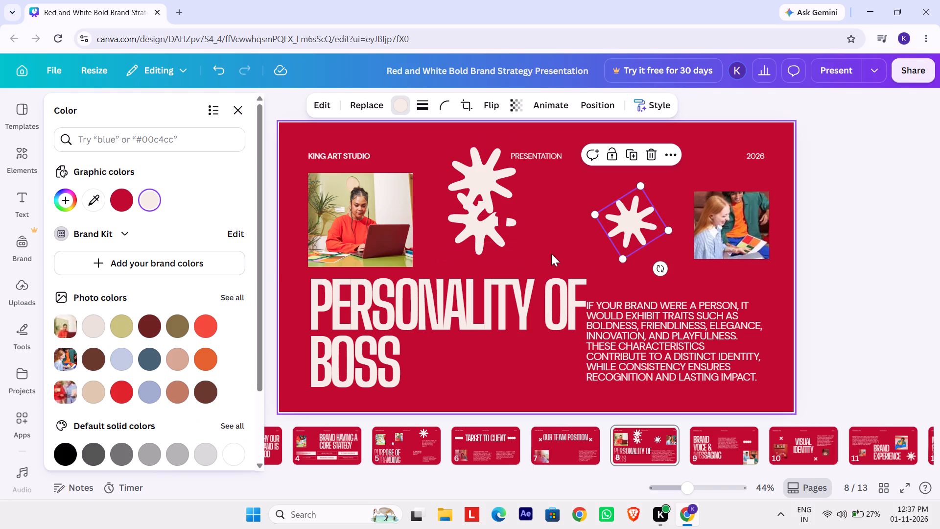
pyautogui.click(551, 253)
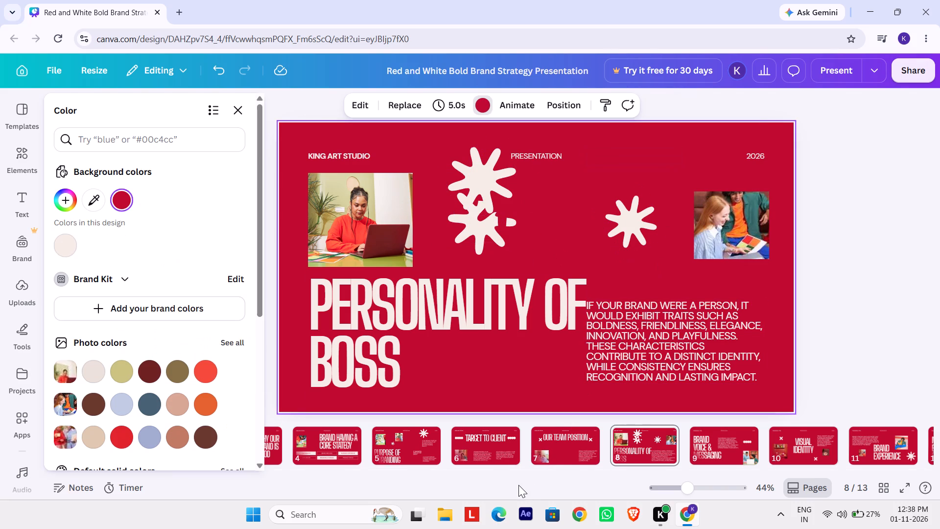
# On page 9, set the header year to 2026 and the header name to "King Art Studio".
pyautogui.click(717, 448)
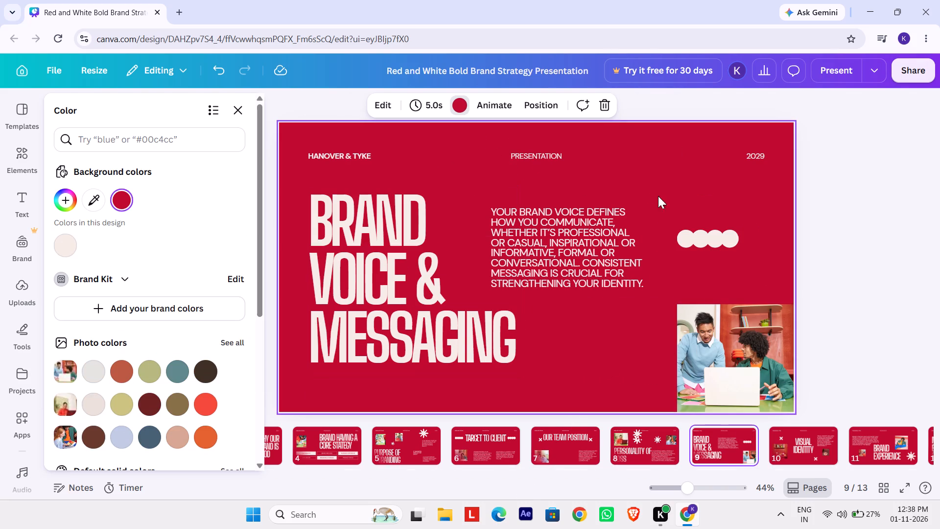
pyautogui.doubleClick(751, 158)
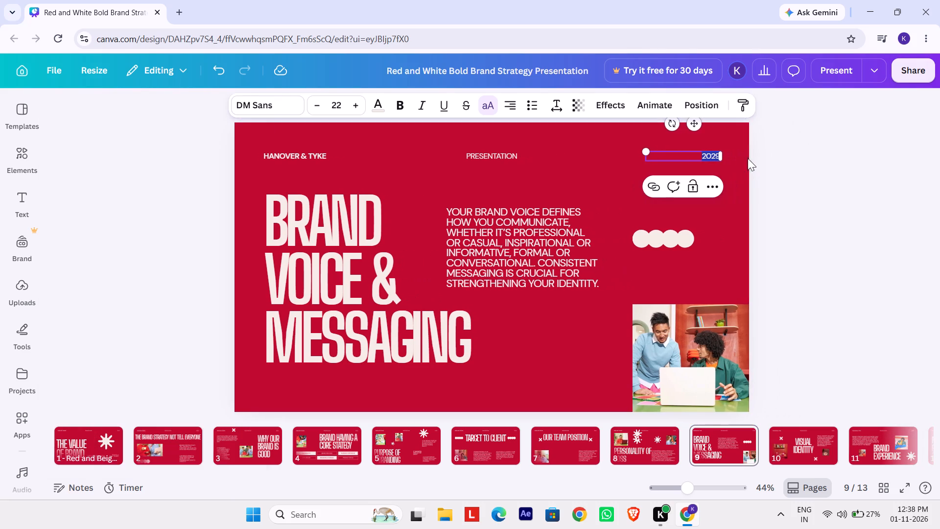
pyautogui.press('Down')
pyautogui.press('Insert')
pyautogui.press('Down')
pyautogui.press('Right')
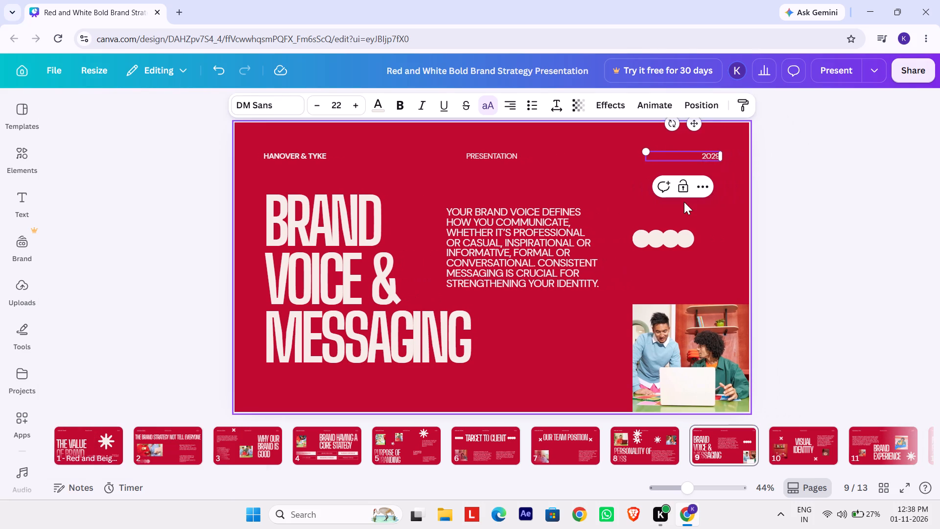
pyautogui.press('BackSpace')
pyautogui.press('Right')
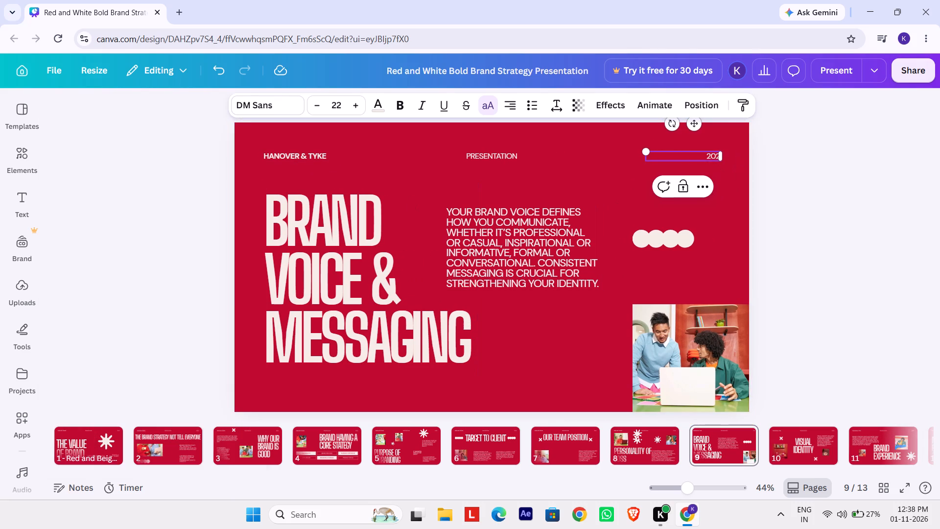
pyautogui.tripleClick(672, 153)
pyautogui.write('2026')
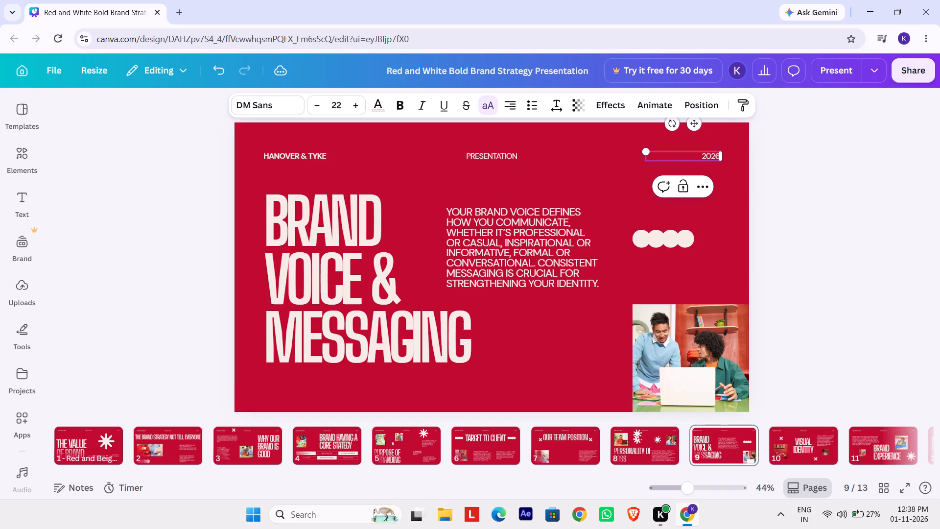
pyautogui.doubleClick(304, 156)
pyautogui.write('king art studio')
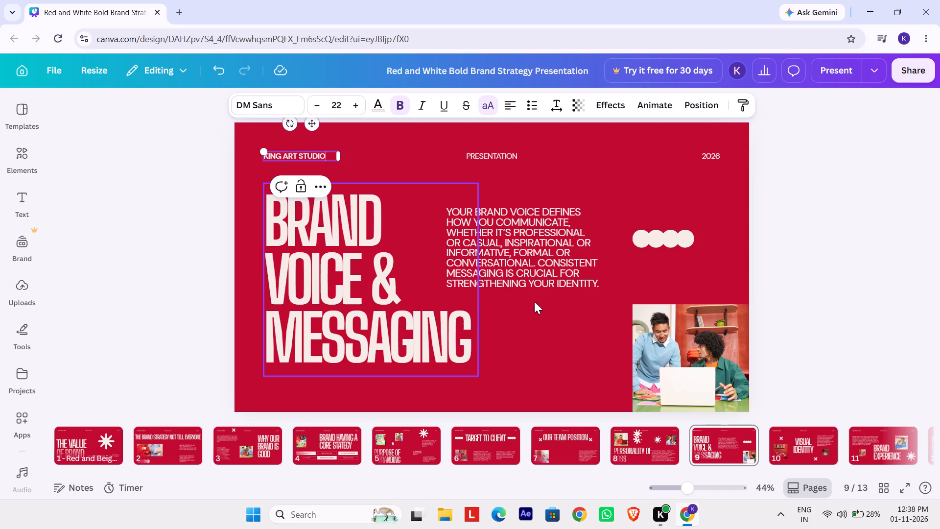
# Rearrange page 9 with the photo at the slide's upper right, the paragraph below it, and the circle row beside the title.
pyautogui.moveTo(682, 363); pyautogui.dragTo(315, 218)
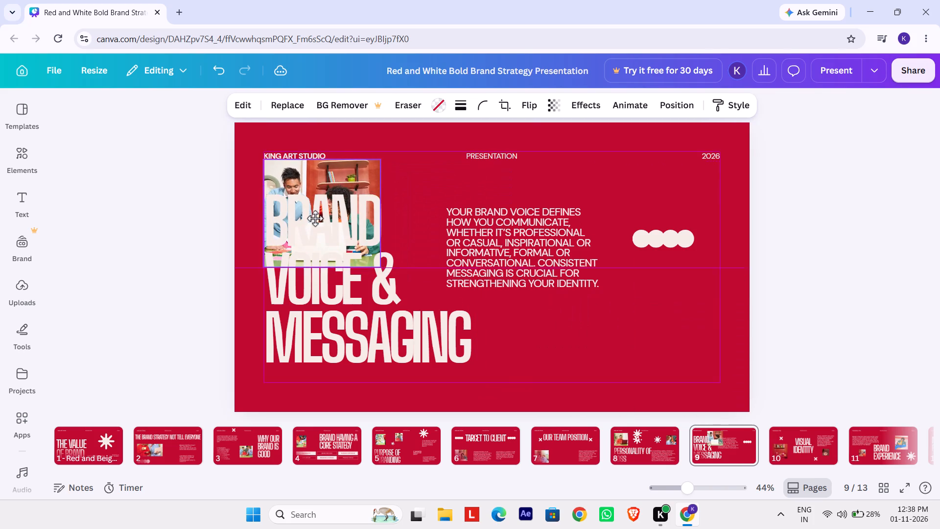
pyautogui.moveTo(315, 218); pyautogui.dragTo(627, 223)
pyautogui.moveTo(511, 266); pyautogui.dragTo(643, 377)
pyautogui.moveTo(647, 240); pyautogui.dragTo(633, 245)
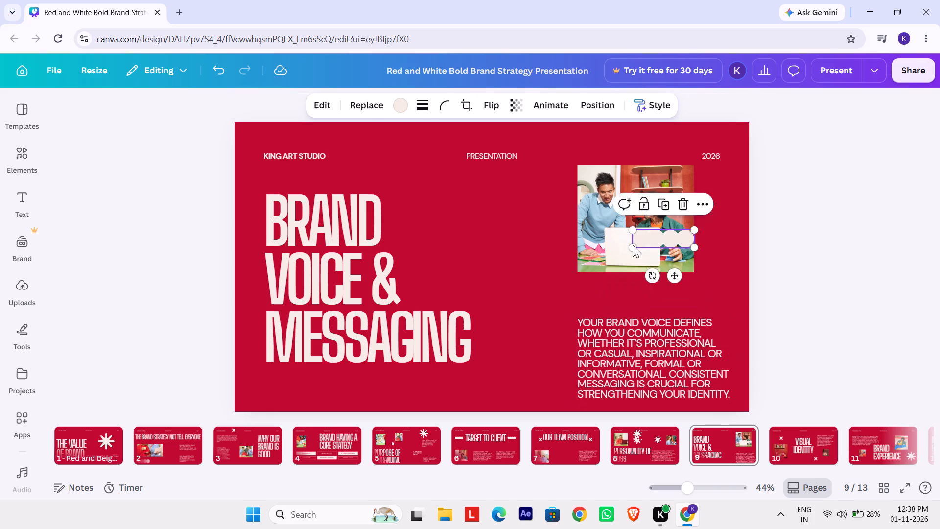
pyautogui.moveTo(633, 245); pyautogui.dragTo(471, 253)
# Shrink the page 9 photo and place it above the paragraph, then lower the "Brand Voice & Messaging" title slightly.
pyautogui.moveTo(590, 238); pyautogui.dragTo(538, 260)
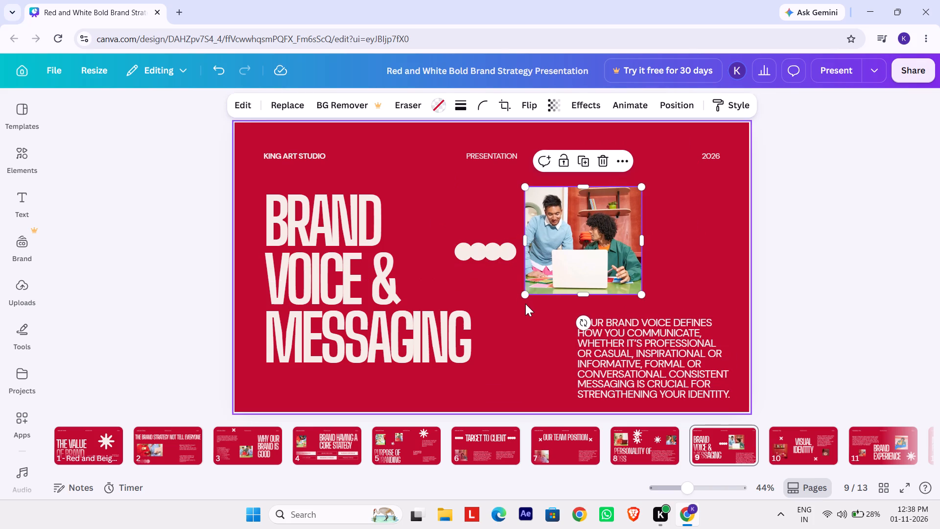
pyautogui.moveTo(527, 299); pyautogui.dragTo(561, 260)
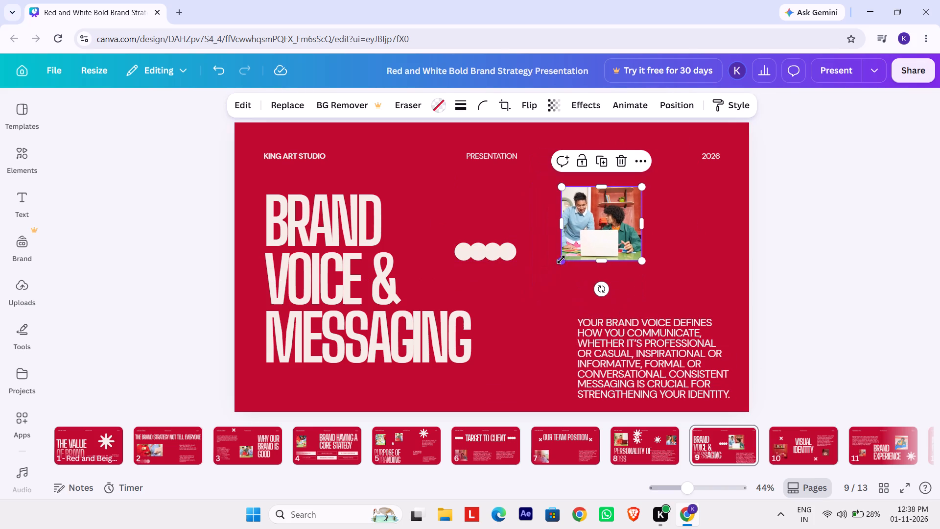
pyautogui.moveTo(604, 221); pyautogui.dragTo(642, 224)
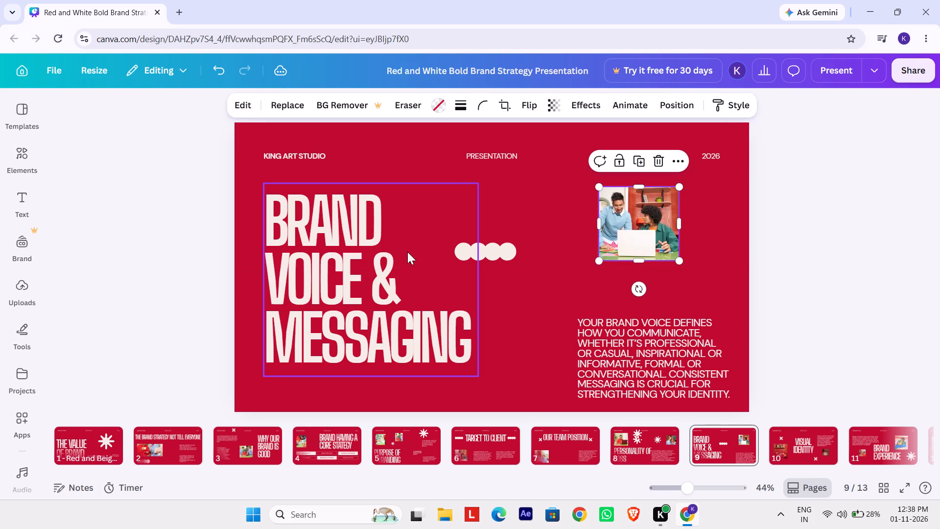
pyautogui.moveTo(335, 293); pyautogui.dragTo(331, 313)
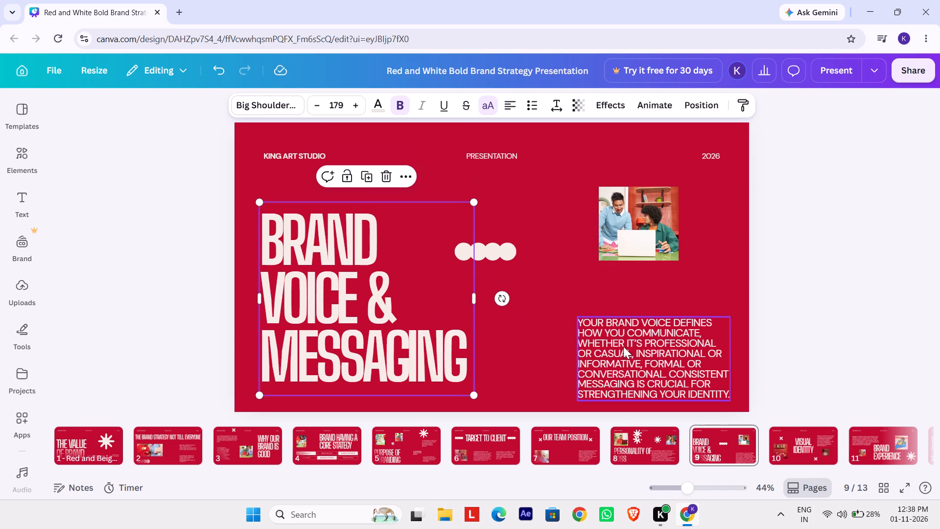
# On page 10, set the header year to 2026 and the header name to "King Art Studio".
pyautogui.click(783, 448)
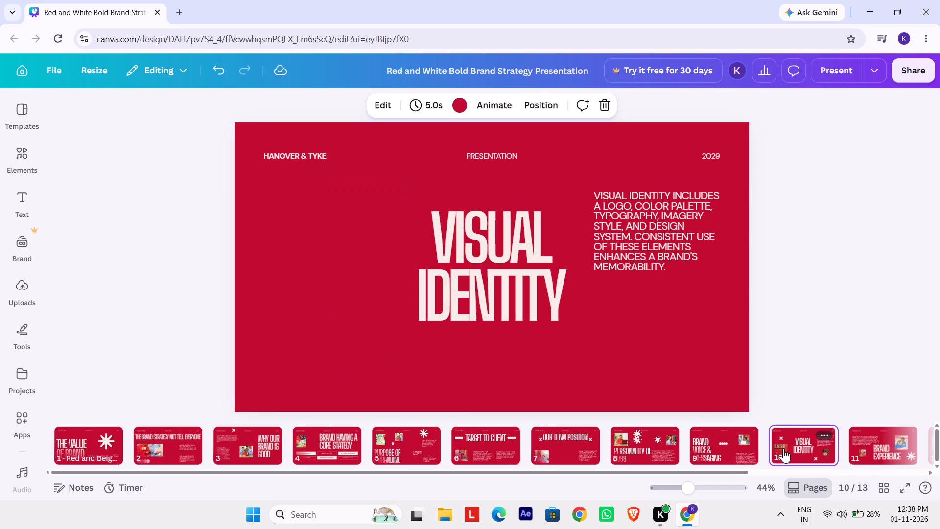
pyautogui.doubleClick(702, 154)
pyautogui.write('2026')
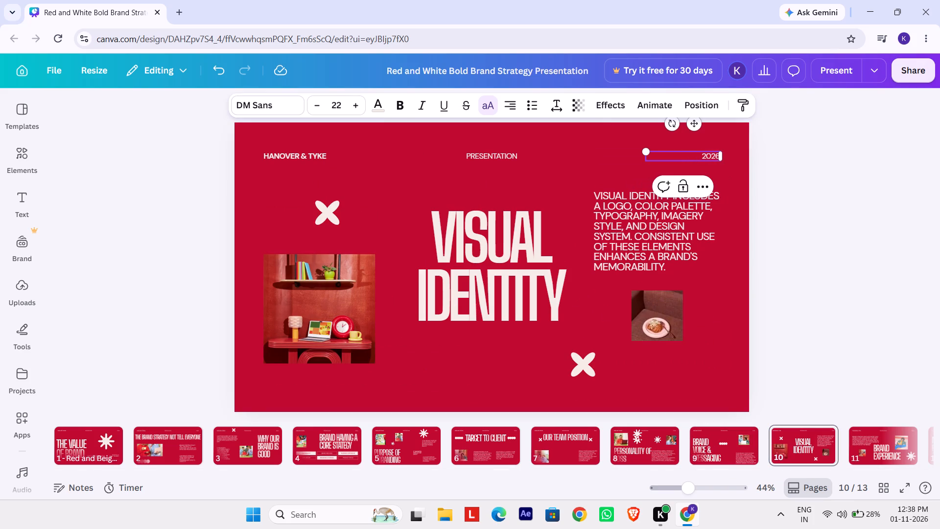
pyautogui.doubleClick(310, 151)
pyautogui.write('king art studion')
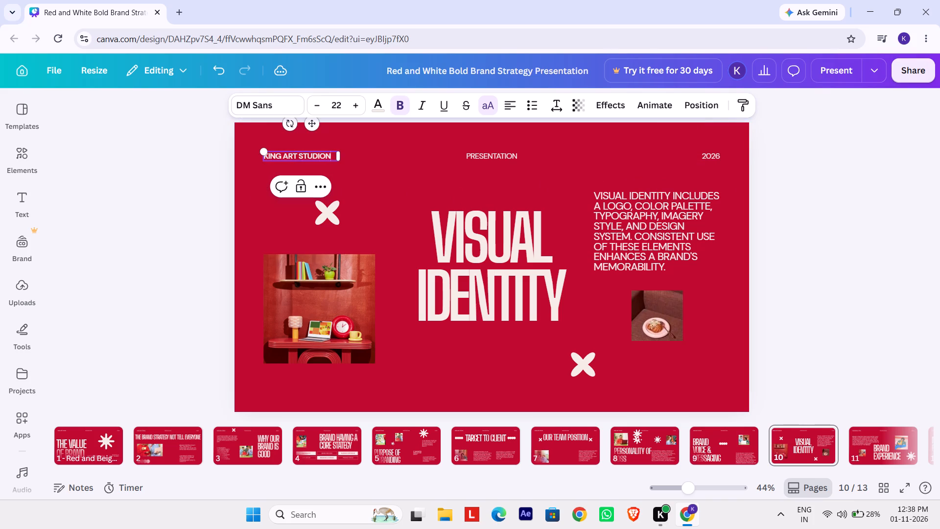
pyautogui.press('BackSpace')
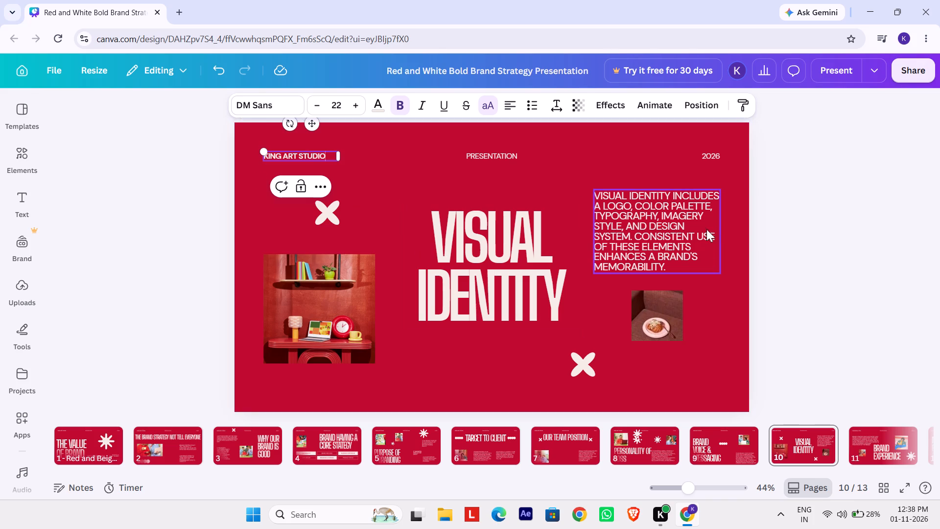
# Swap the page 10 layout: small photo and paragraph on the slide's left, title lower towards the right, desk photo at the right edge.
pyautogui.moveTo(652, 313); pyautogui.dragTo(378, 197)
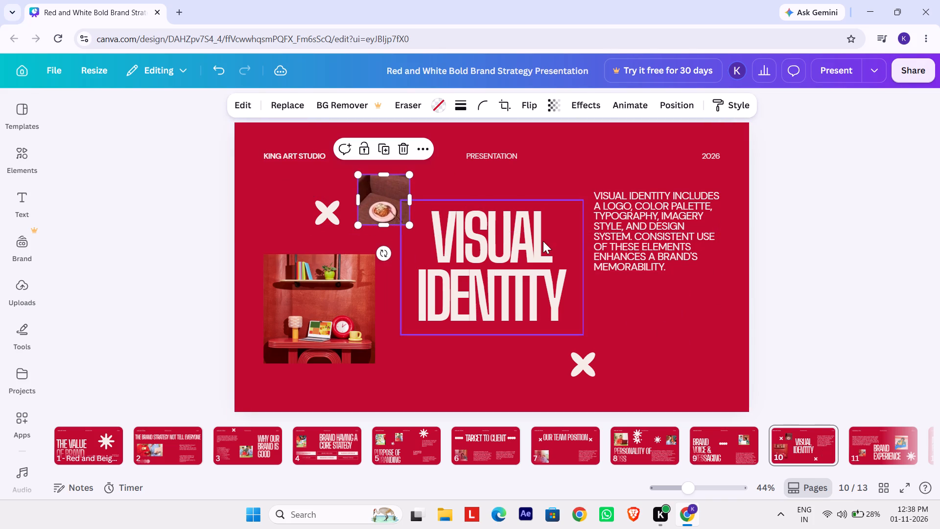
pyautogui.moveTo(531, 273); pyautogui.dragTo(570, 291)
pyautogui.moveTo(651, 224); pyautogui.dragTo(387, 212)
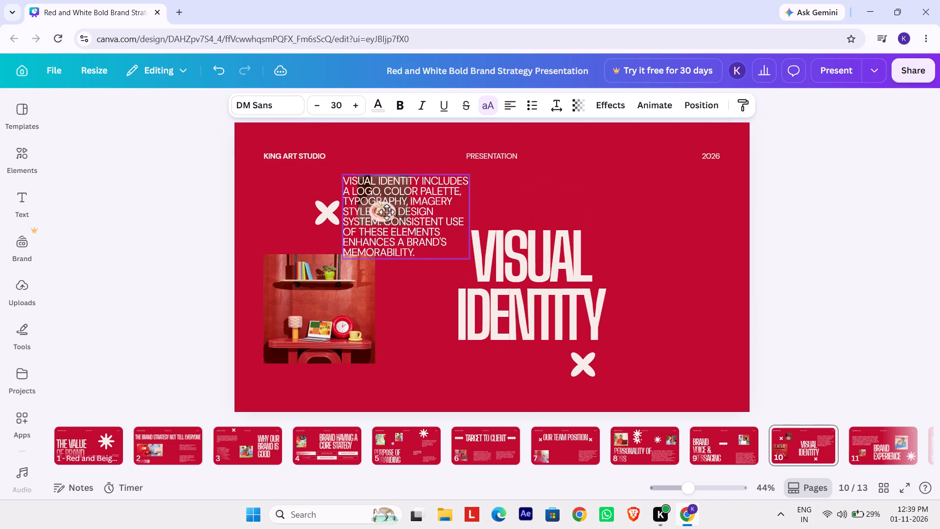
pyautogui.moveTo(387, 212); pyautogui.dragTo(361, 216)
pyautogui.moveTo(332, 294); pyautogui.dragTo(709, 211)
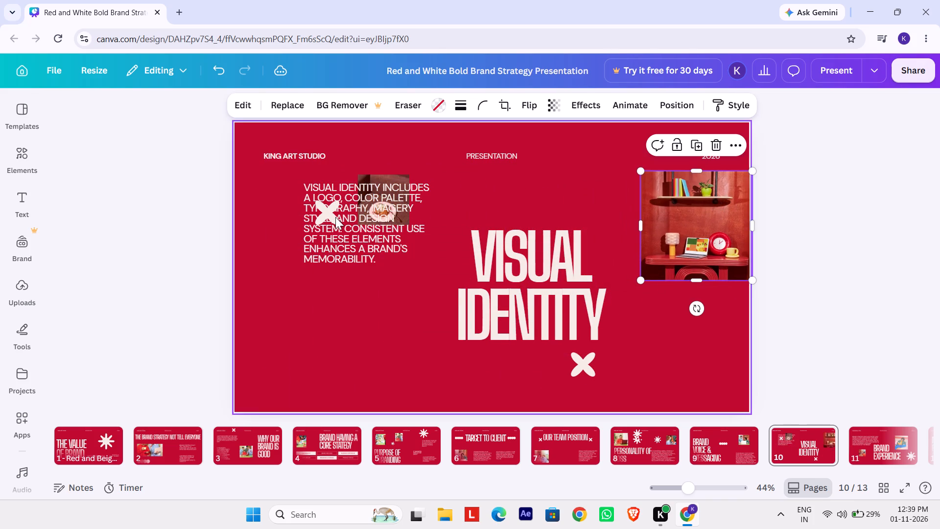
# Shift the paragraph down and move the uncovered cream X shape into the gap between the title and the desk photo.
pyautogui.moveTo(335, 216); pyautogui.dragTo(325, 290)
pyautogui.moveTo(331, 208); pyautogui.dragTo(609, 243)
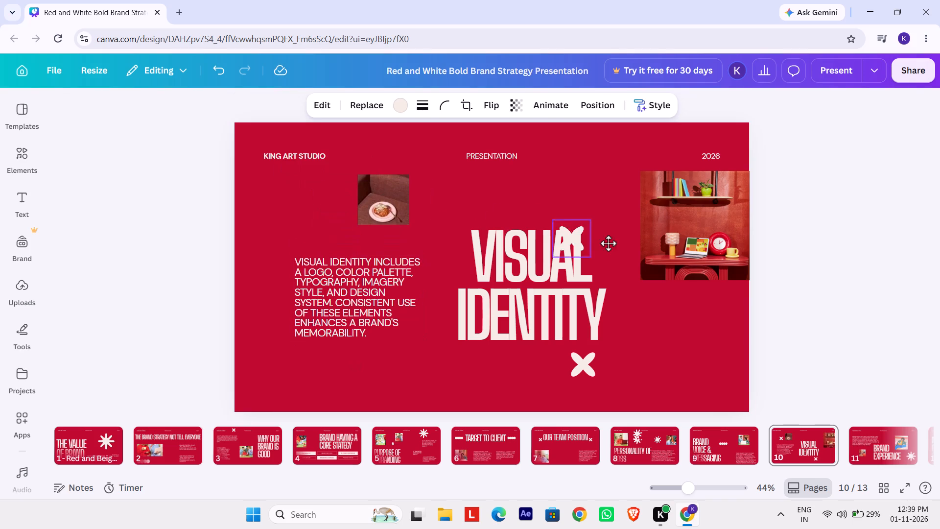
pyautogui.moveTo(609, 243); pyautogui.dragTo(638, 277)
# Align the paragraph beneath the "King Art Studio" header and place the small food photo below it near the slide's lower left.
pyautogui.moveTo(362, 308); pyautogui.dragTo(321, 245)
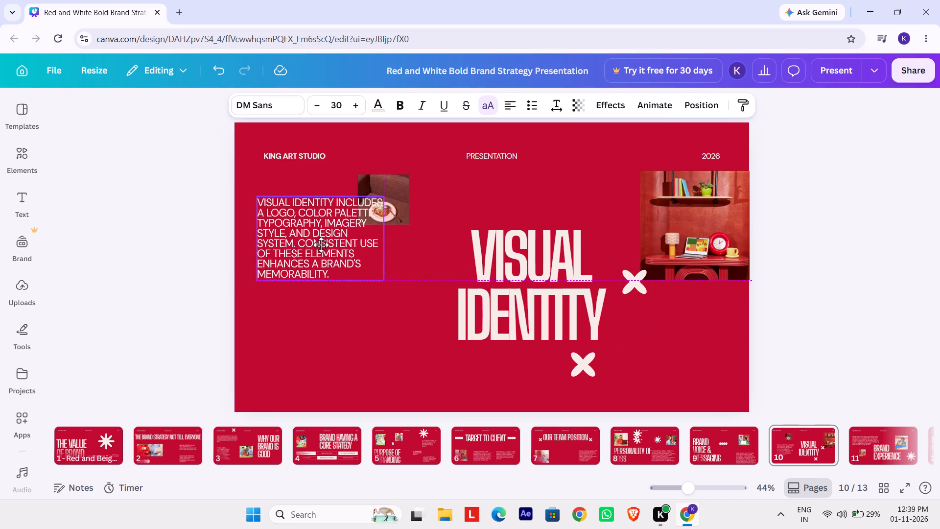
pyautogui.moveTo(321, 245); pyautogui.dragTo(336, 231)
pyautogui.click(282, 246)
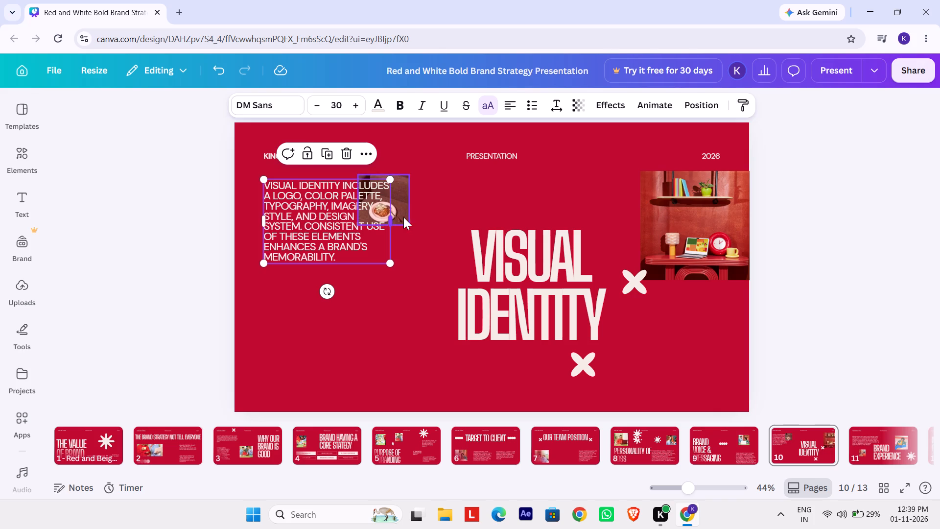
pyautogui.moveTo(409, 219); pyautogui.dragTo(325, 377)
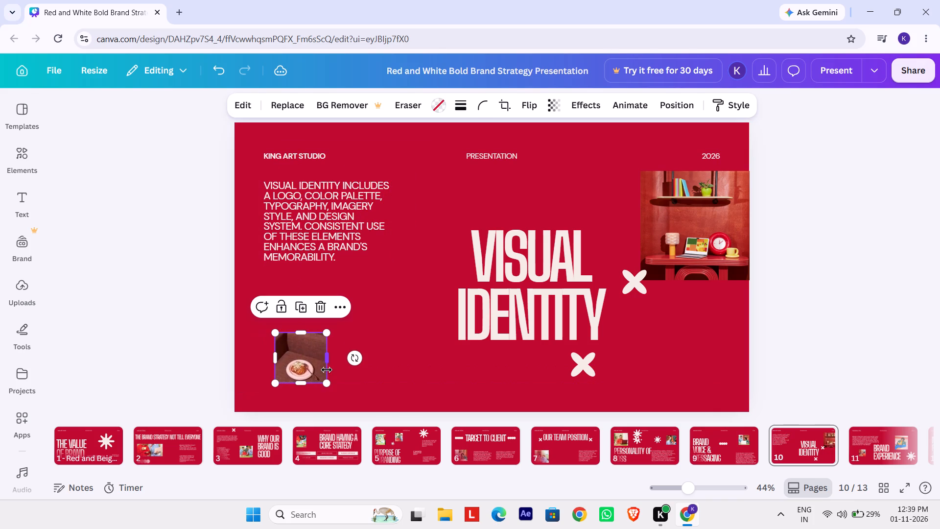
pyautogui.click(369, 292)
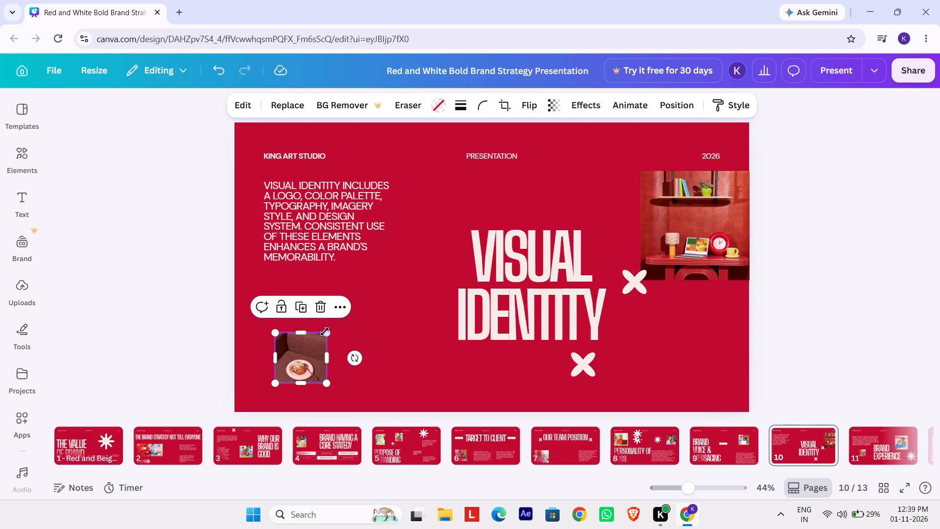
# Enlarge the page 10 food photo to fill the space beneath the paragraph, aligned with the paragraph's left edge.
pyautogui.moveTo(330, 328); pyautogui.dragTo(350, 317)
pyautogui.click(323, 336)
pyautogui.moveTo(328, 334); pyautogui.dragTo(426, 271)
pyautogui.moveTo(383, 297); pyautogui.dragTo(368, 312)
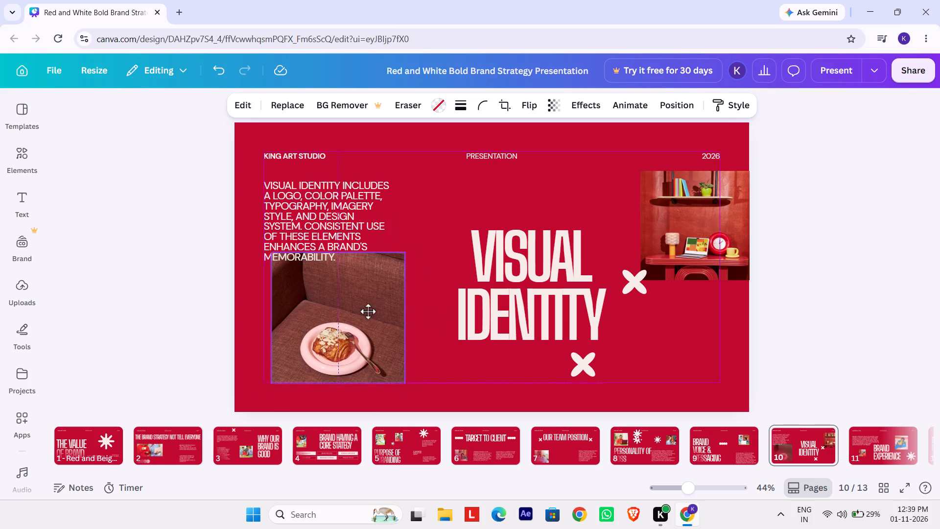
pyautogui.moveTo(368, 312); pyautogui.dragTo(373, 313)
# Arrange the "Visual Identity" title between the two photos, with one X shape above its right end and the other below its left.
pyautogui.moveTo(529, 295); pyautogui.dragTo(498, 261)
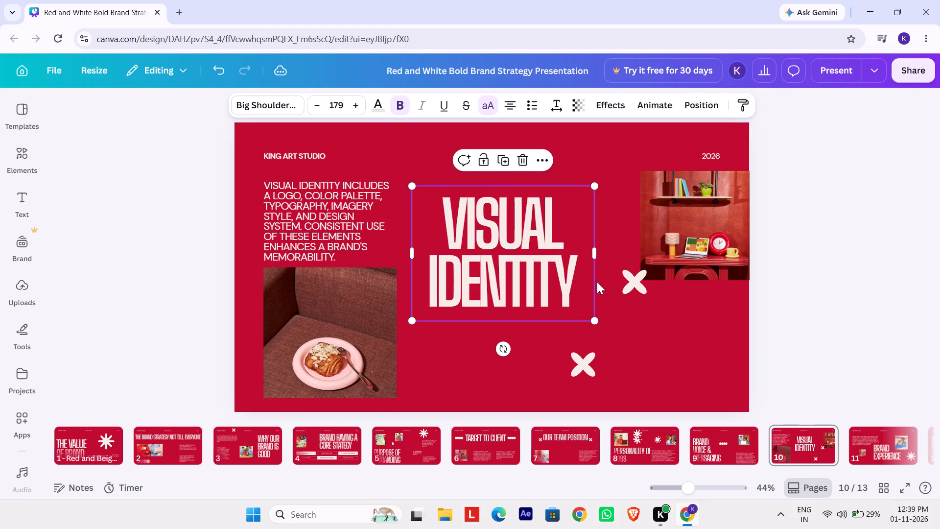
pyautogui.moveTo(638, 289); pyautogui.dragTo(568, 162)
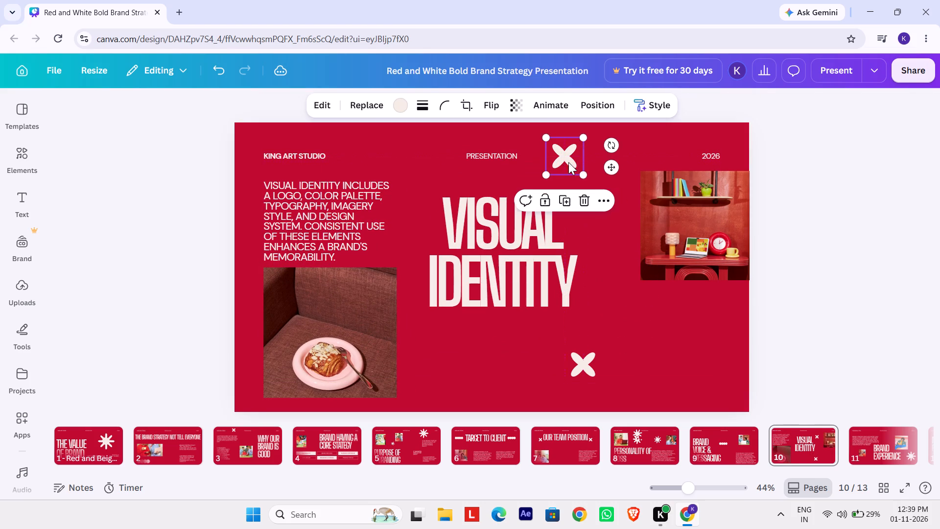
pyautogui.moveTo(577, 367); pyautogui.dragTo(449, 360)
pyautogui.moveTo(493, 284); pyautogui.dragTo(536, 303)
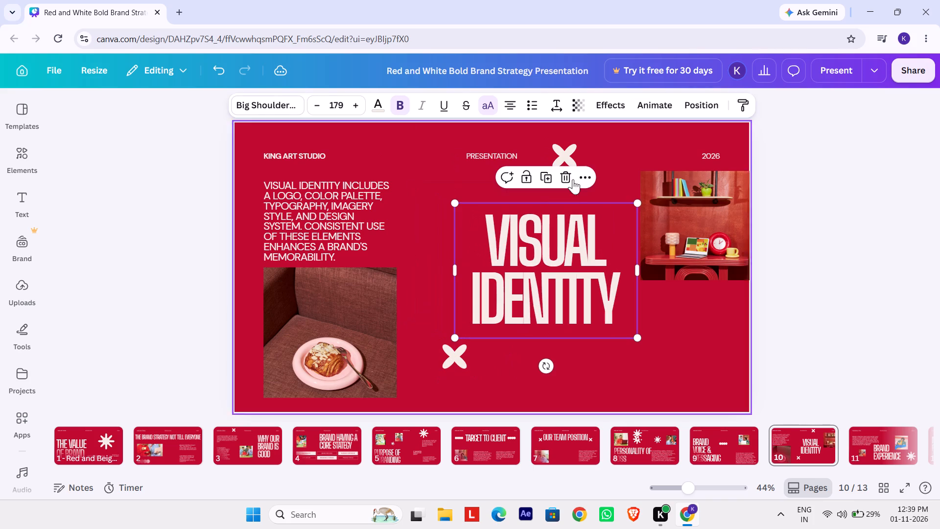
pyautogui.moveTo(570, 151); pyautogui.dragTo(598, 164)
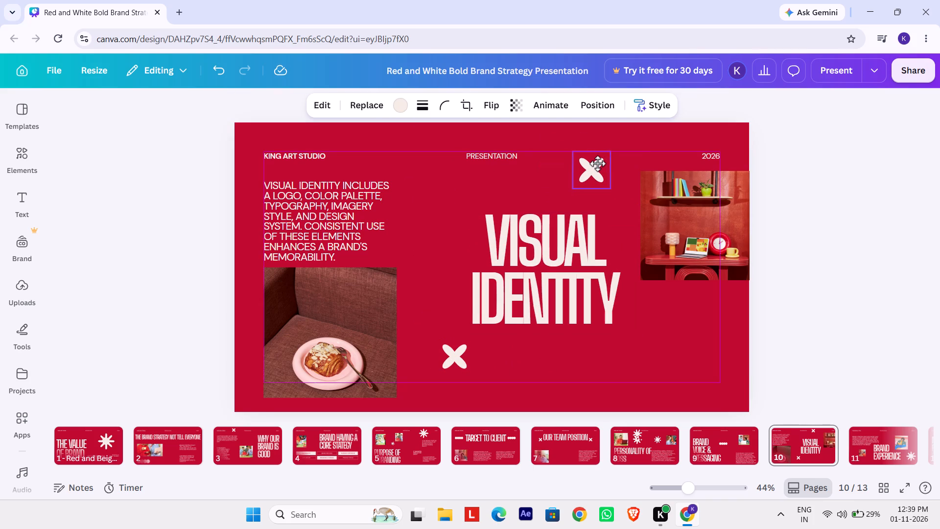
pyautogui.moveTo(598, 164); pyautogui.dragTo(599, 164)
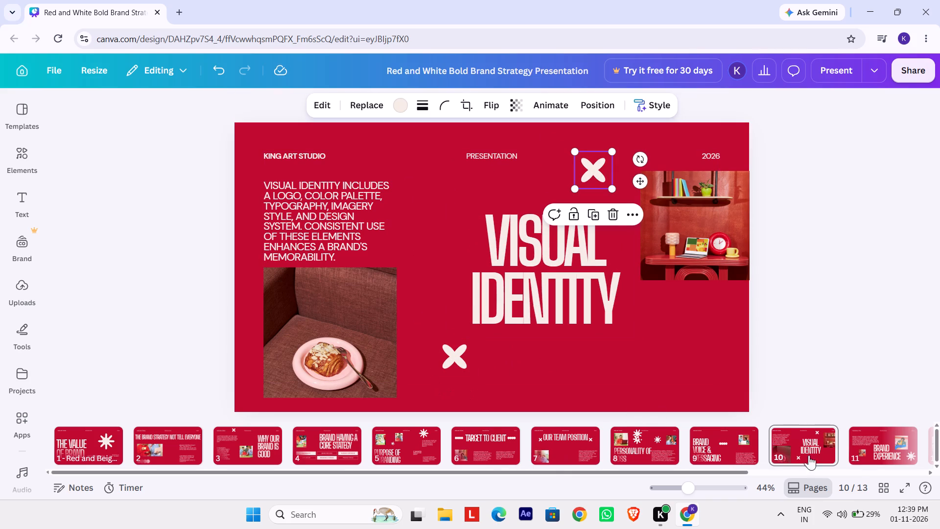
# On page 11, set the header year to 2026 and the header name to "King Art Studio".
pyautogui.click(873, 458)
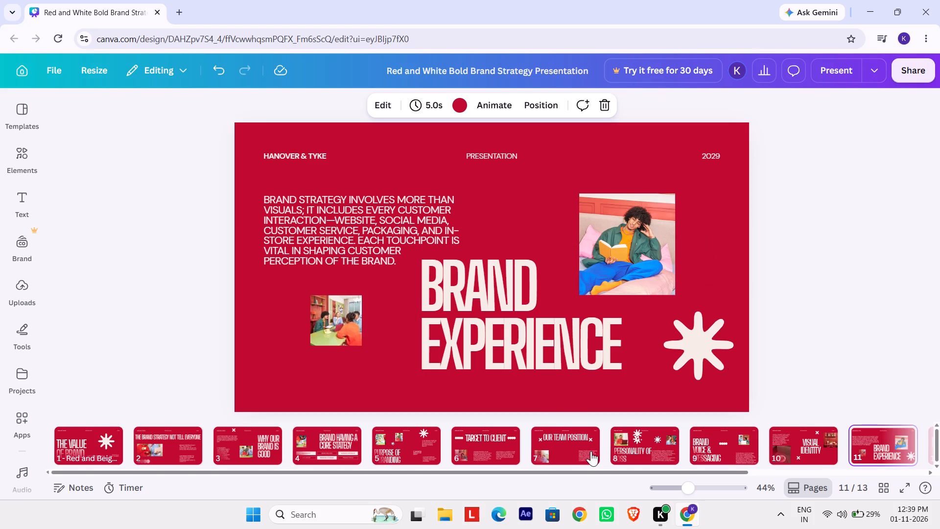
pyautogui.hscroll(-5, 591, 451)
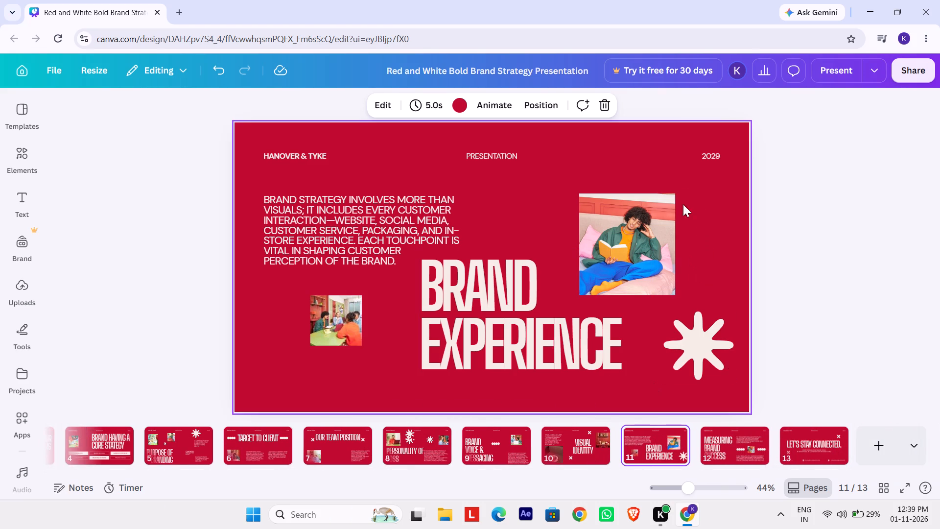
pyautogui.doubleClick(694, 155)
pyautogui.write('2026')
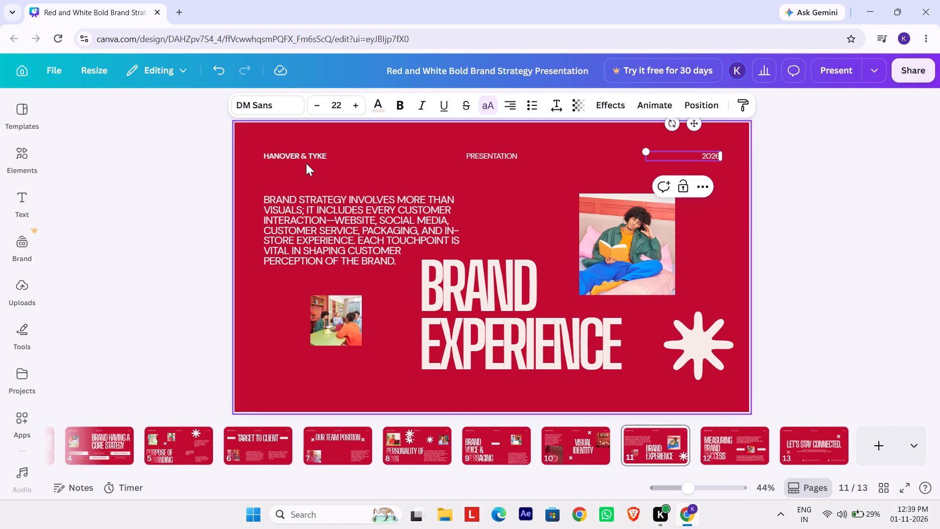
pyautogui.doubleClick(311, 158)
pyautogui.write('ar')
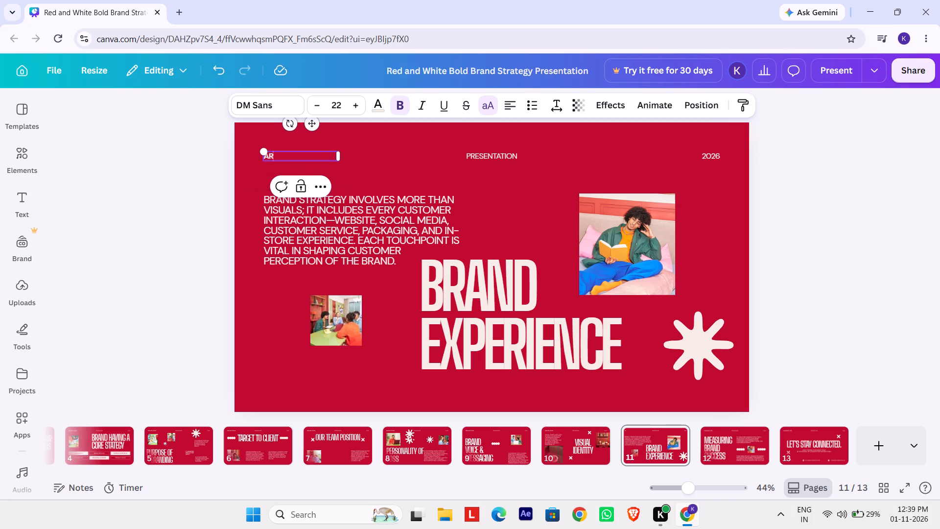
pyautogui.press('BackSpace')
pyautogui.press('BackSpace')
pyautogui.write('king art studion')
pyautogui.press('BackSpace')
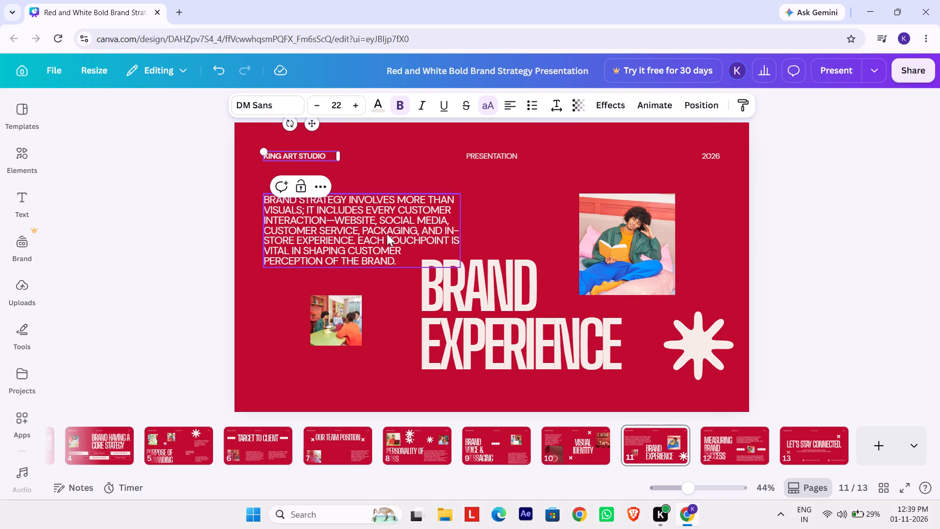
# Move the page 11 paragraph to the slide's lower left and place the reading photo, reduced in size, beneath the "King Art Studio" header.
pyautogui.moveTo(368, 219); pyautogui.dragTo(367, 232)
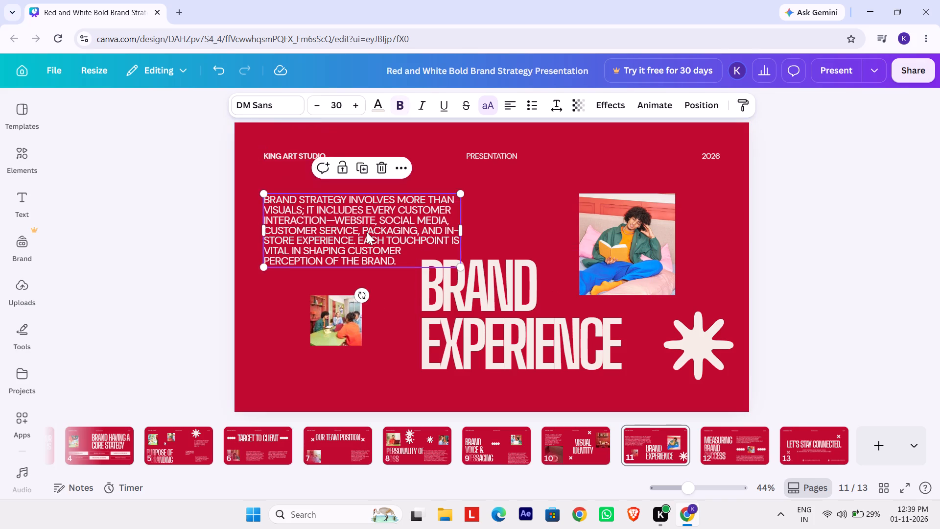
pyautogui.moveTo(367, 232); pyautogui.dragTo(361, 352)
pyautogui.moveTo(634, 215); pyautogui.dragTo(314, 201)
pyautogui.moveTo(356, 179); pyautogui.dragTo(333, 212)
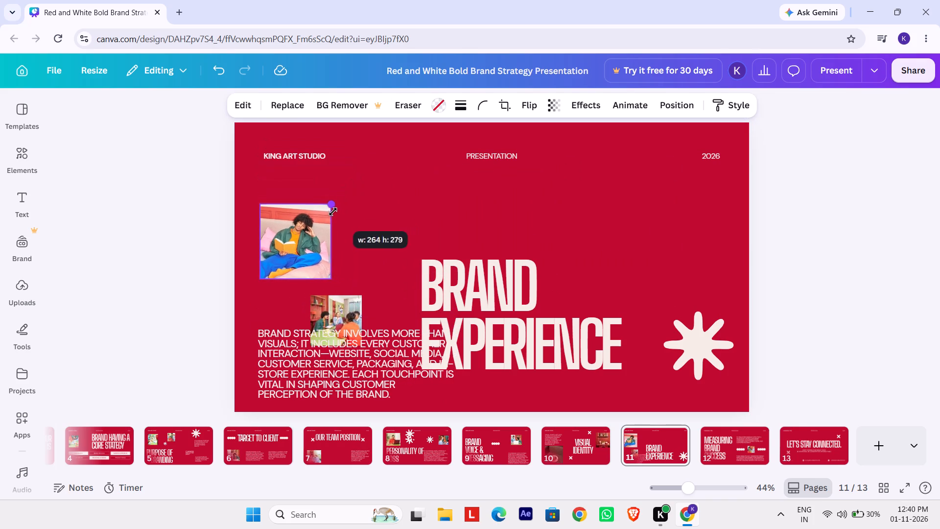
pyautogui.moveTo(333, 212); pyautogui.dragTo(322, 226)
pyautogui.moveTo(302, 247); pyautogui.dragTo(301, 215)
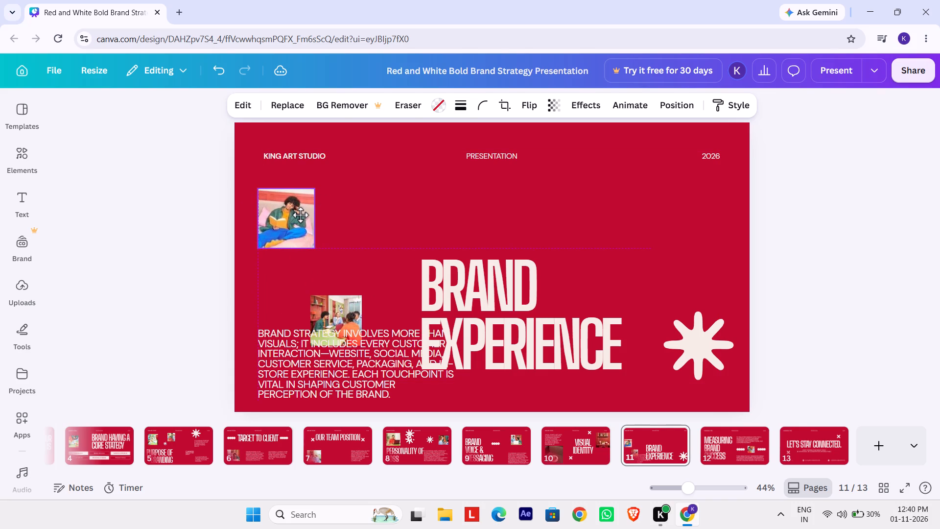
pyautogui.moveTo(301, 215); pyautogui.dragTo(307, 213)
# Move the "Brand Experience" title up to the slide's centre and the group photo to the right side beneath the year.
pyautogui.moveTo(468, 312); pyautogui.dragTo(419, 227)
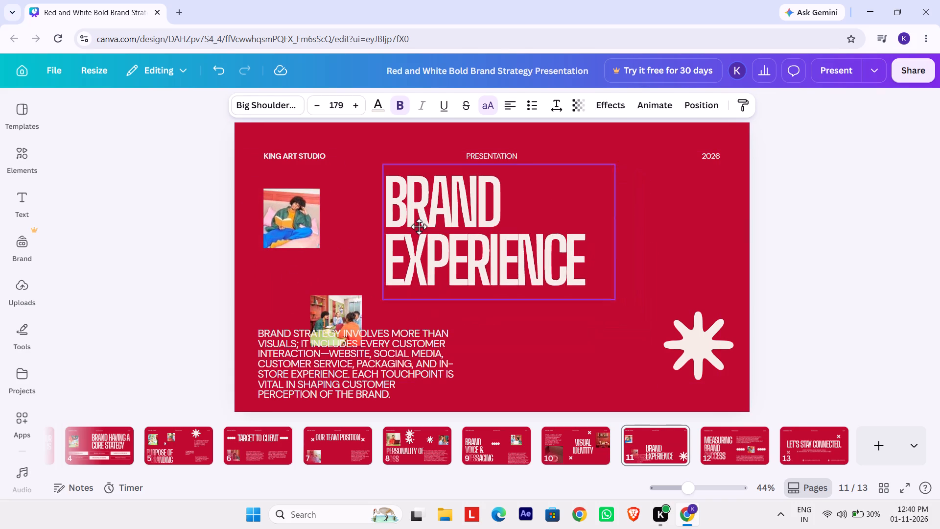
pyautogui.moveTo(419, 227); pyautogui.dragTo(427, 234)
pyautogui.moveTo(339, 309); pyautogui.dragTo(573, 234)
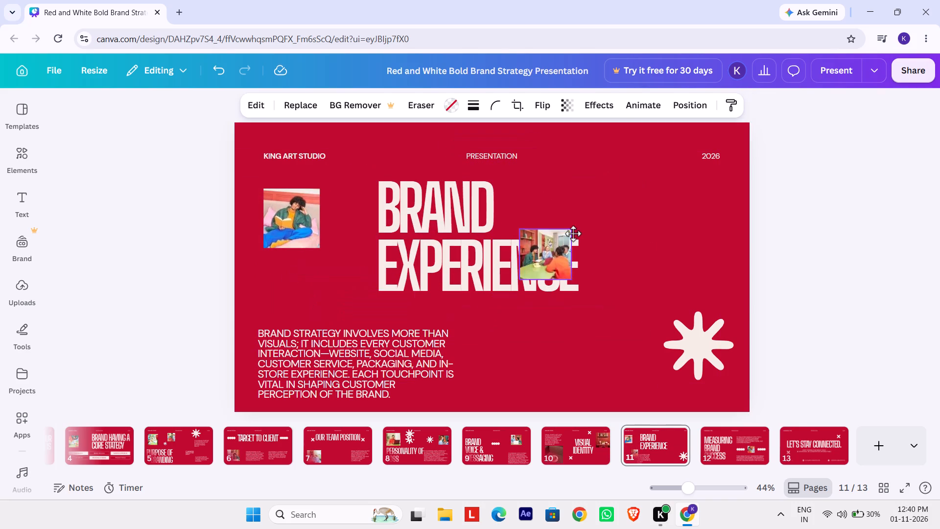
pyautogui.moveTo(573, 234); pyautogui.dragTo(703, 265)
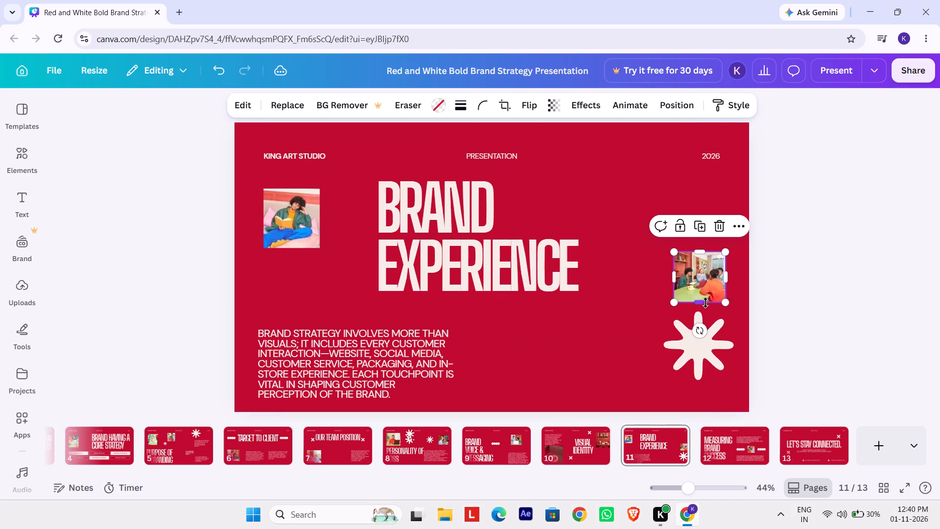
pyautogui.moveTo(694, 283); pyautogui.dragTo(696, 220)
# Shrink the star to about 170 by 166, place it below the title's right end, and nudge the title slightly.
pyautogui.moveTo(705, 333); pyautogui.dragTo(588, 334)
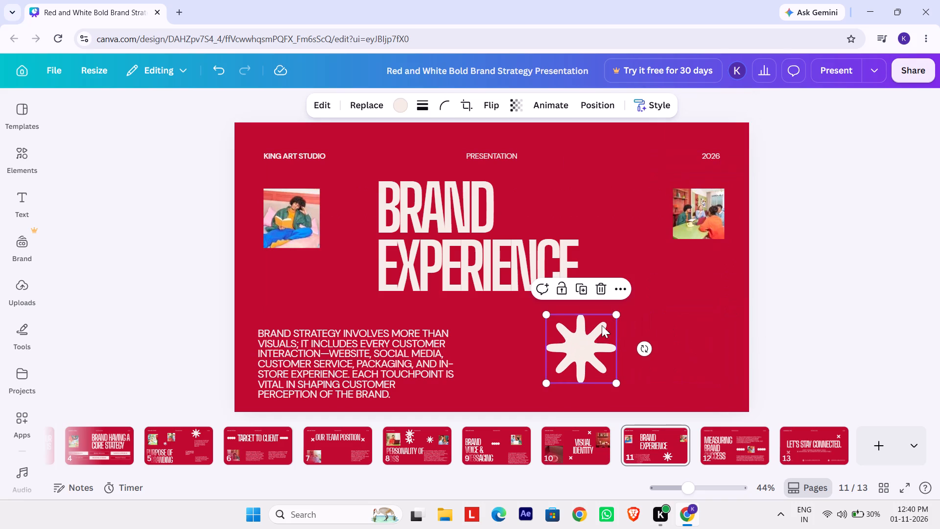
pyautogui.moveTo(618, 315); pyautogui.dragTo(590, 336)
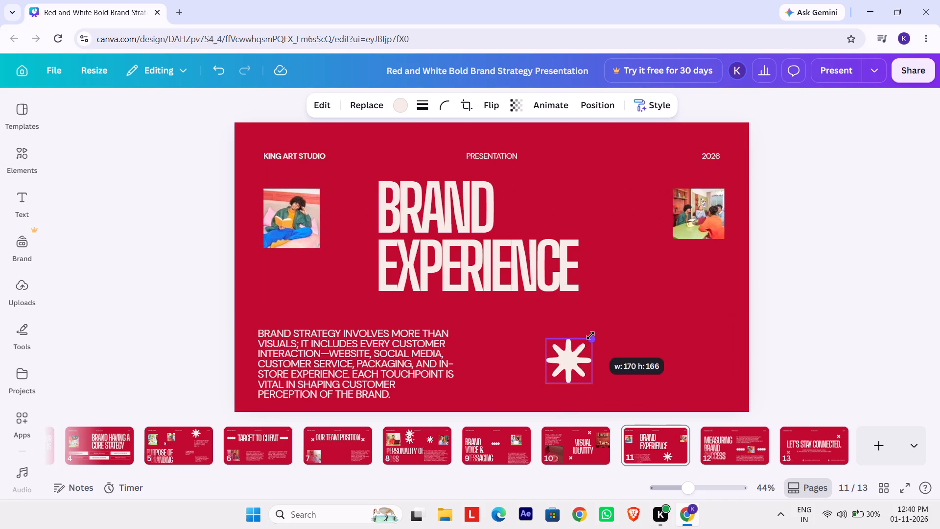
pyautogui.moveTo(571, 346); pyautogui.dragTo(633, 331)
pyautogui.click(545, 279)
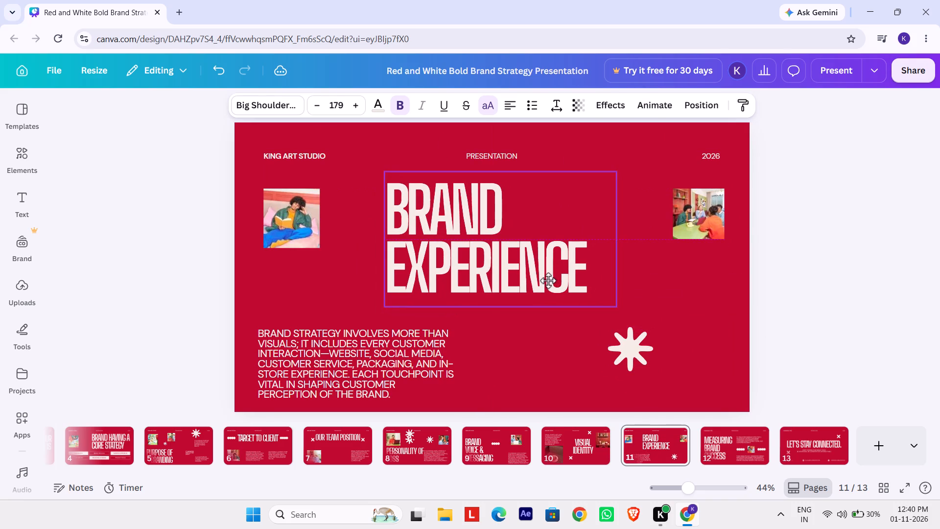
# Align the paragraph with the left margin under the reading photo and colour its text orange from the photo colours.
pyautogui.moveTo(372, 369); pyautogui.dragTo(379, 358)
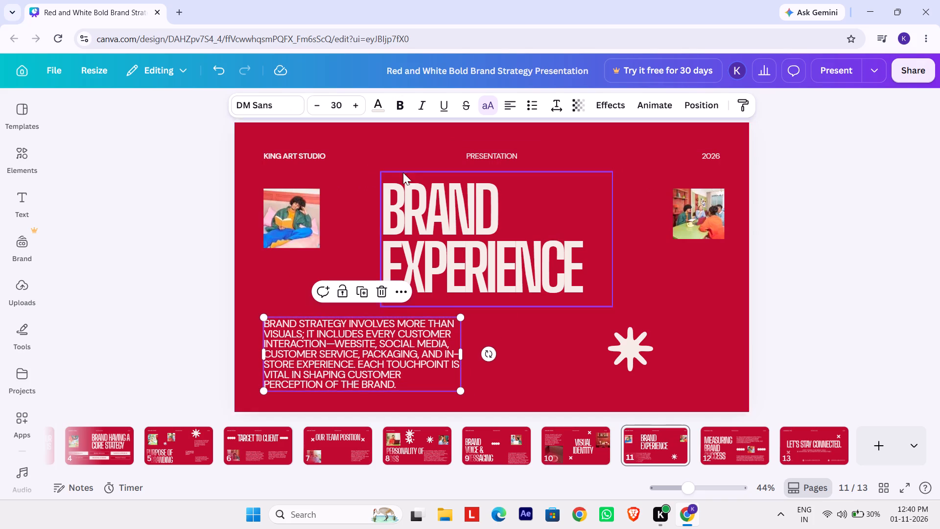
pyautogui.click(380, 110)
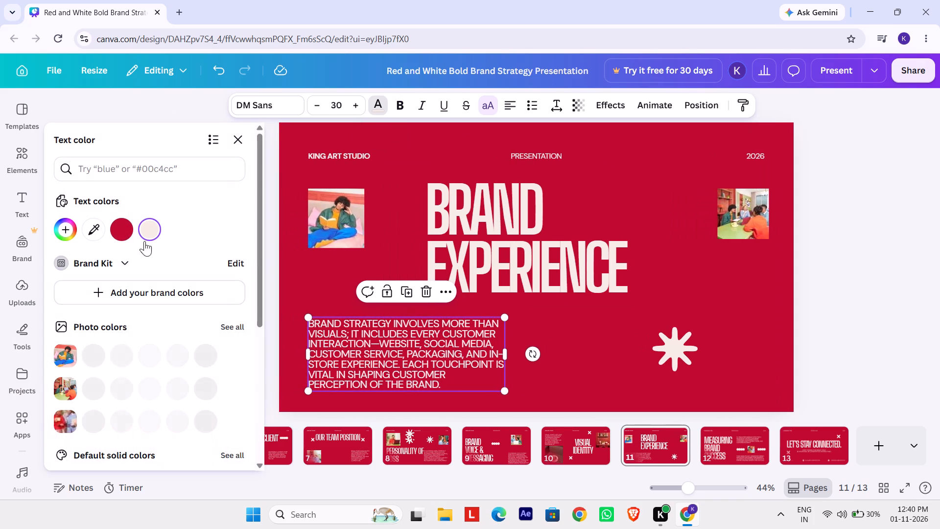
pyautogui.click(89, 357)
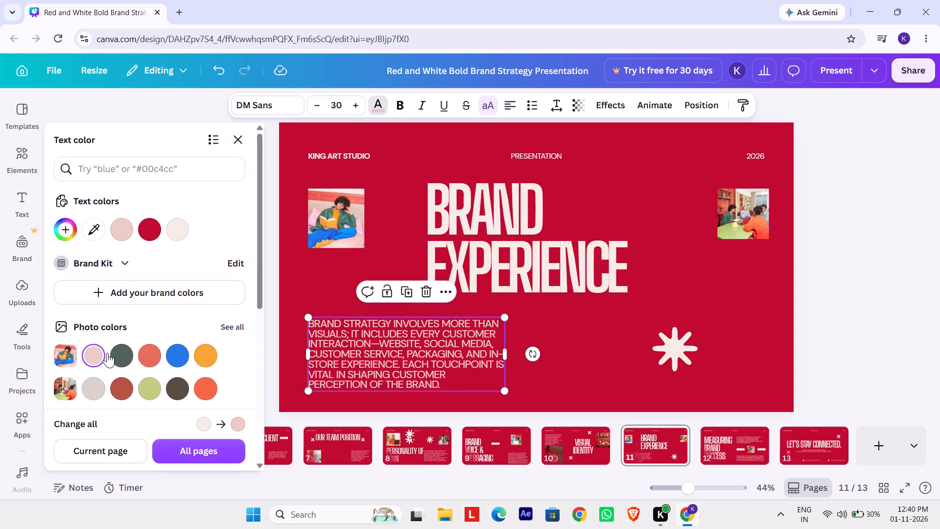
pyautogui.click(208, 358)
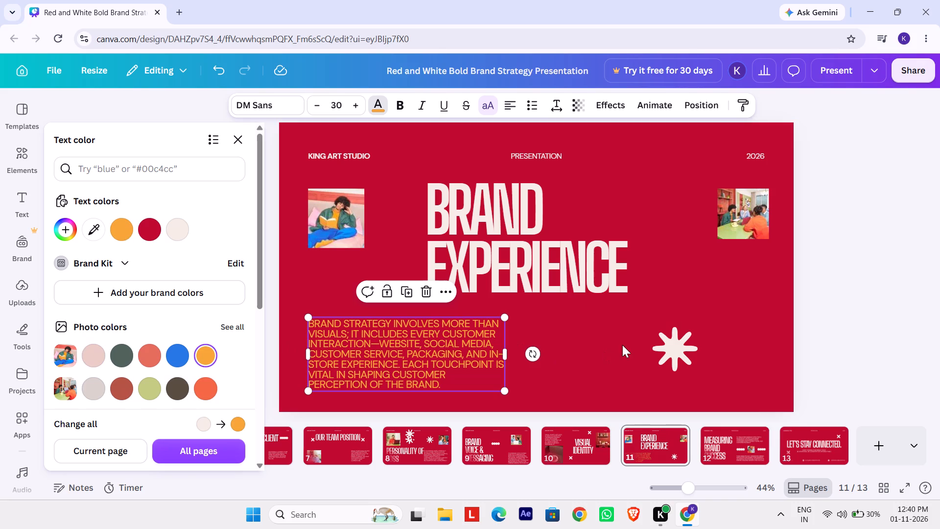
# Duplicate the star and place the copy just after the word "Brand" in the title.
pyautogui.click(668, 346)
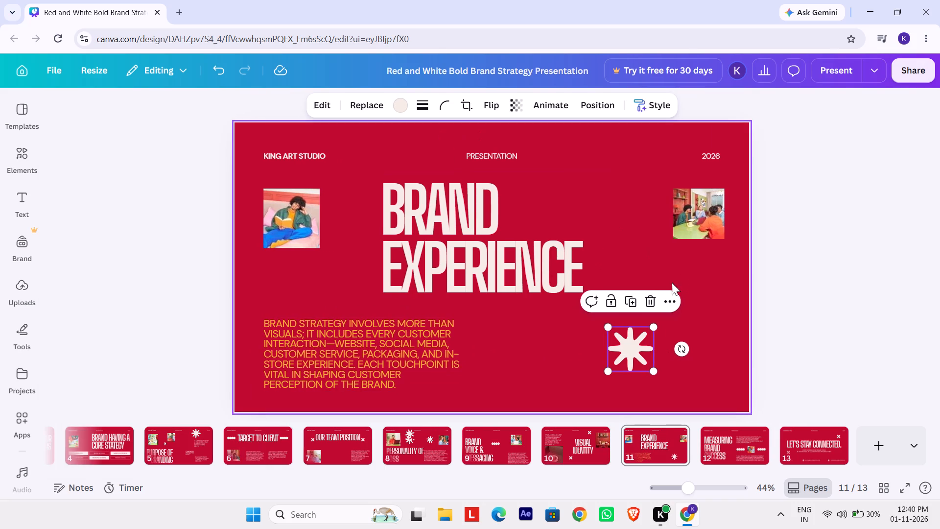
pyautogui.click(628, 299)
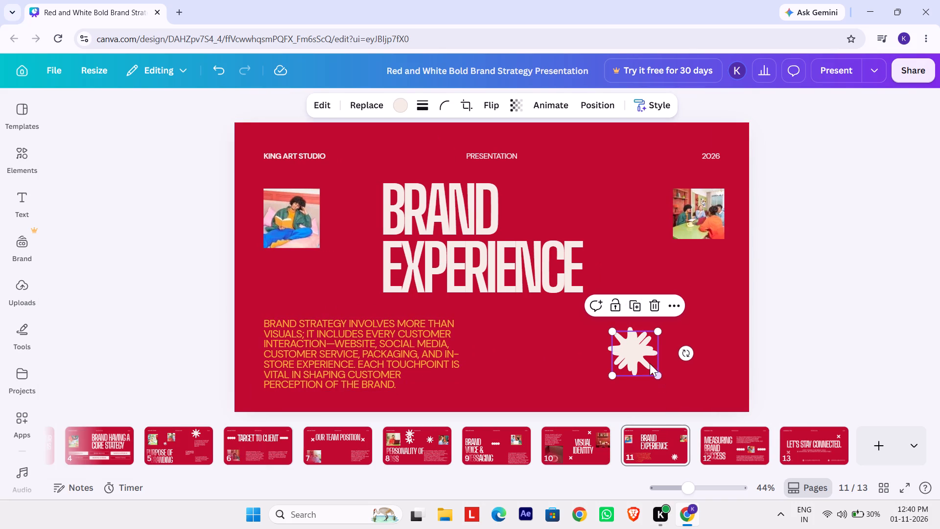
pyautogui.moveTo(636, 353); pyautogui.dragTo(536, 185)
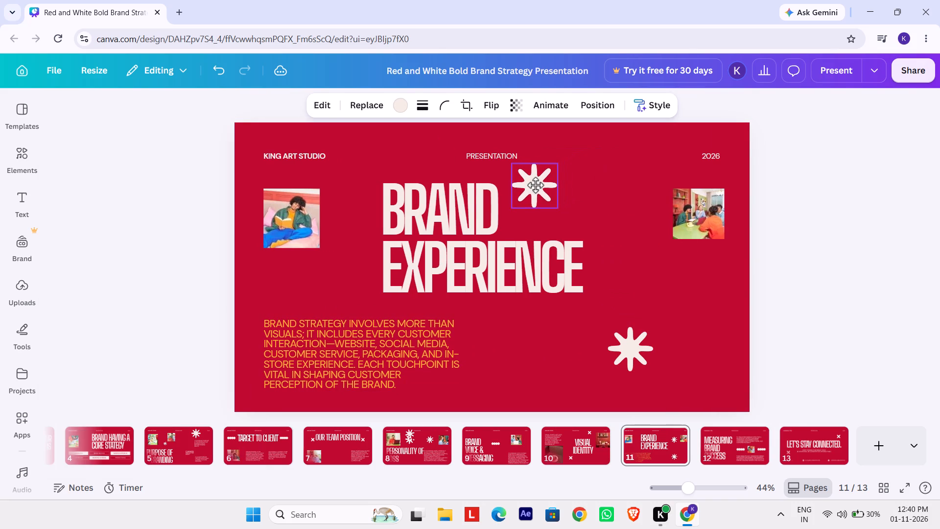
pyautogui.moveTo(536, 185); pyautogui.dragTo(534, 204)
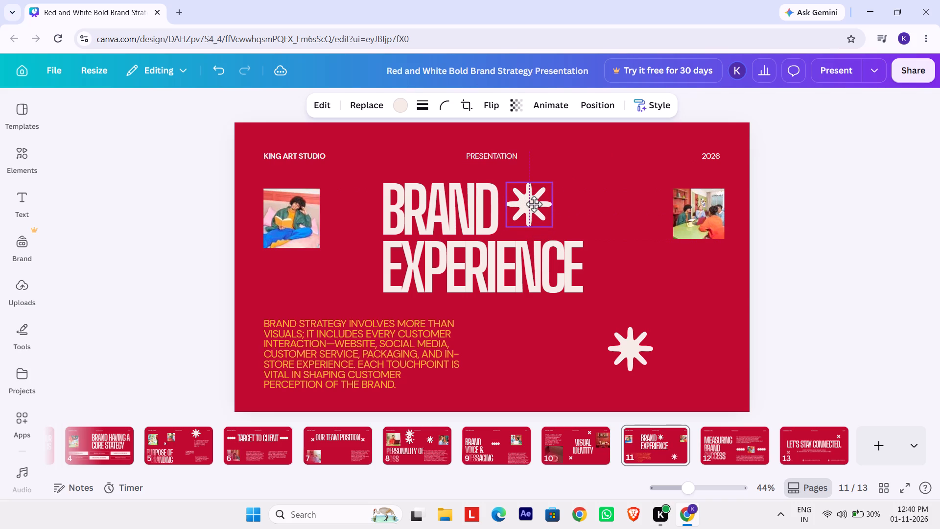
pyautogui.moveTo(534, 204); pyautogui.dragTo(541, 206)
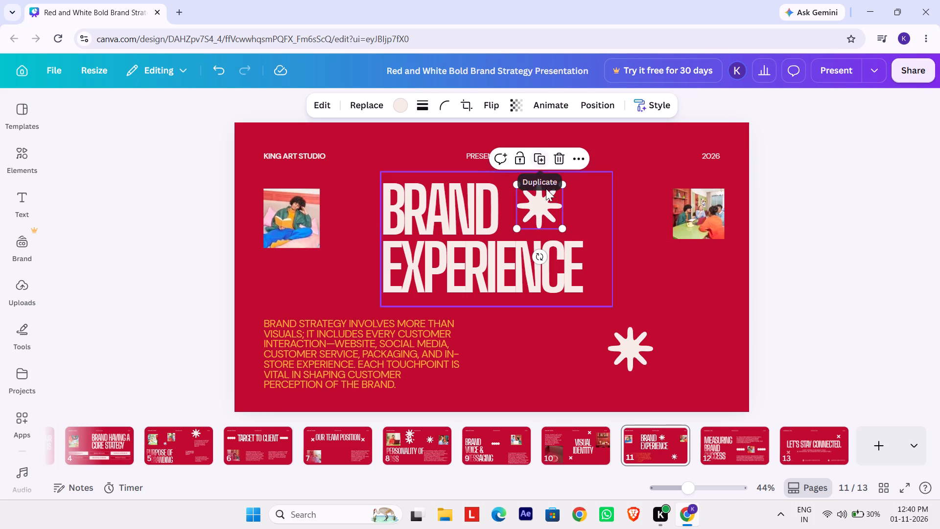
# Duplicate the star beside "Brand" and set the copy level with it on its right, partly overlapping.
pyautogui.click(540, 162)
pyautogui.moveTo(544, 198); pyautogui.dragTo(565, 195)
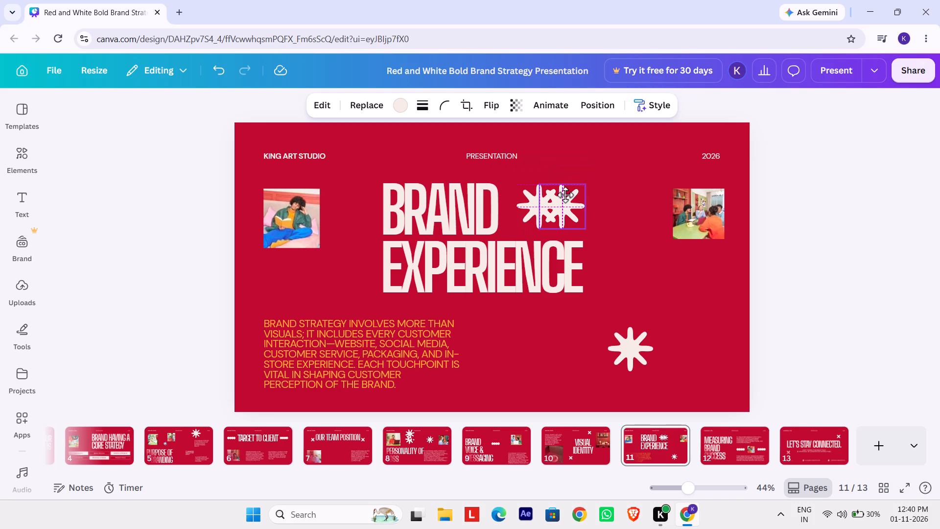
pyautogui.moveTo(565, 195); pyautogui.dragTo(571, 195)
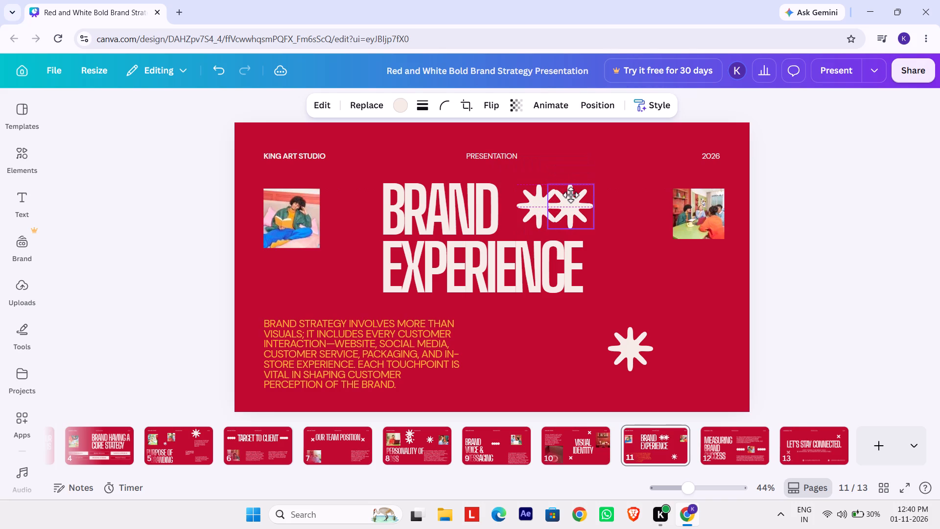
pyautogui.moveTo(571, 195); pyautogui.dragTo(570, 195)
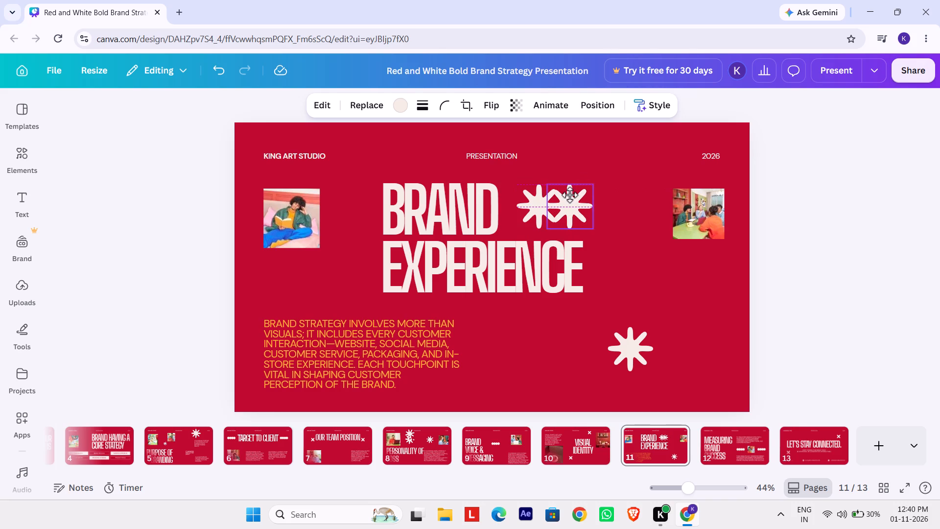
pyautogui.moveTo(570, 195); pyautogui.dragTo(568, 195)
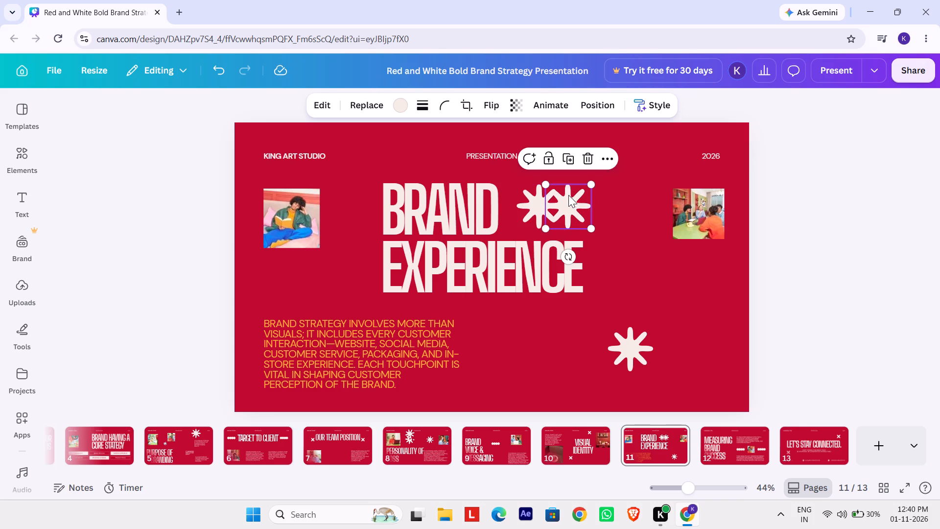
pyautogui.click(573, 202)
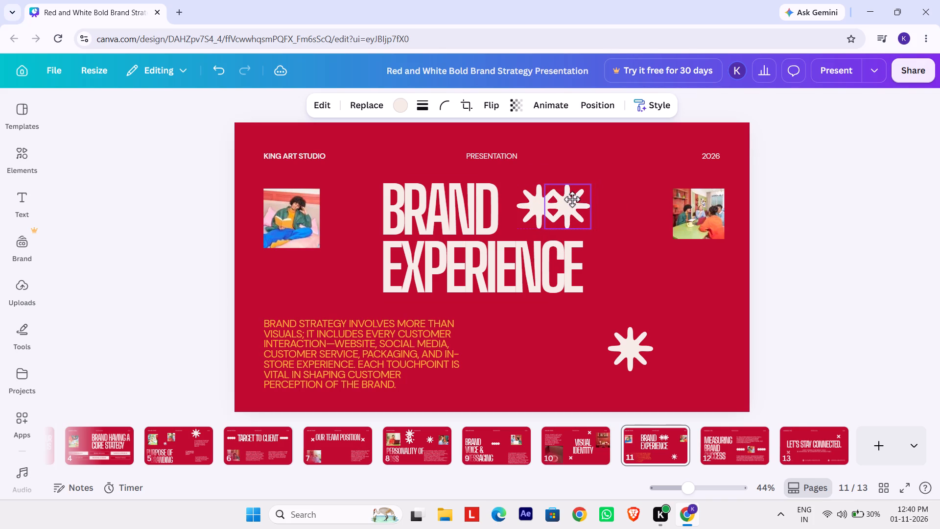
# On page 12, set the year to 2026 and change the company header to "King Art Studio".
pyautogui.click(536, 341)
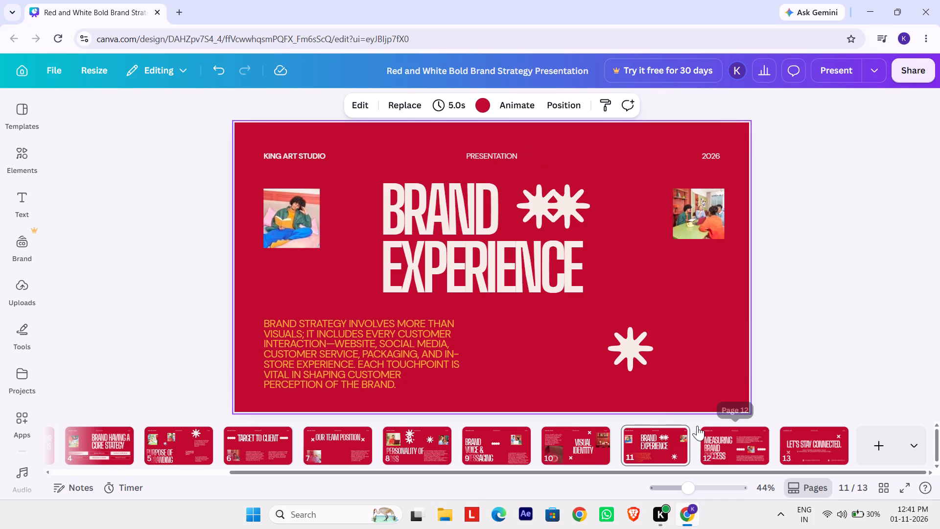
pyautogui.click(718, 438)
pyautogui.doubleClick(708, 154)
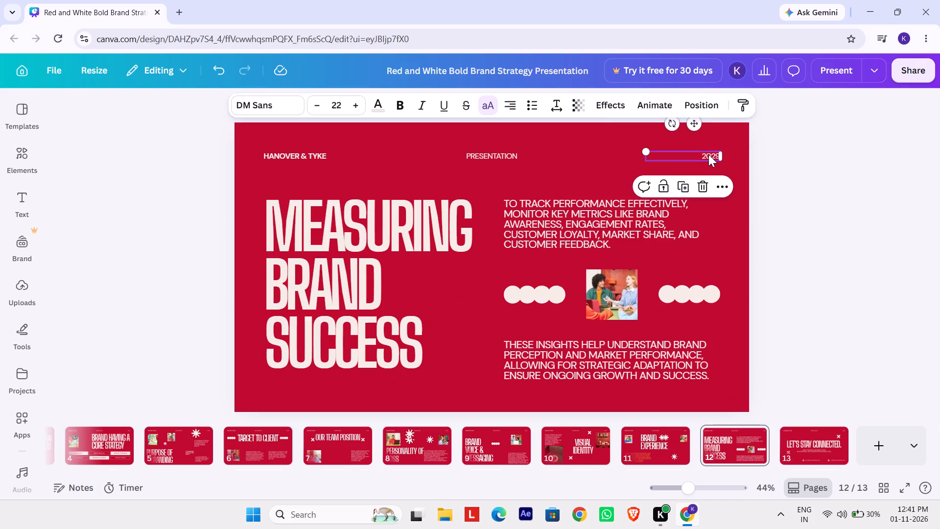
pyautogui.write('2026')
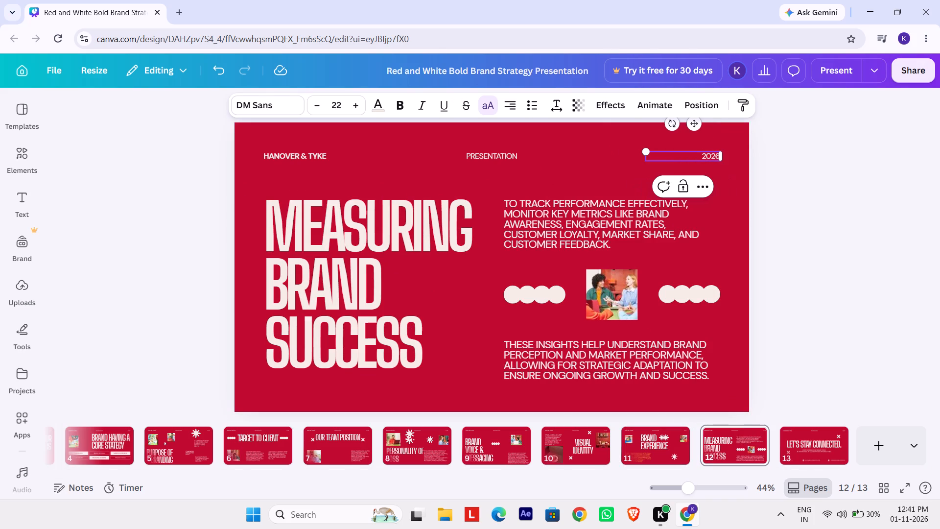
pyautogui.doubleClick(310, 160)
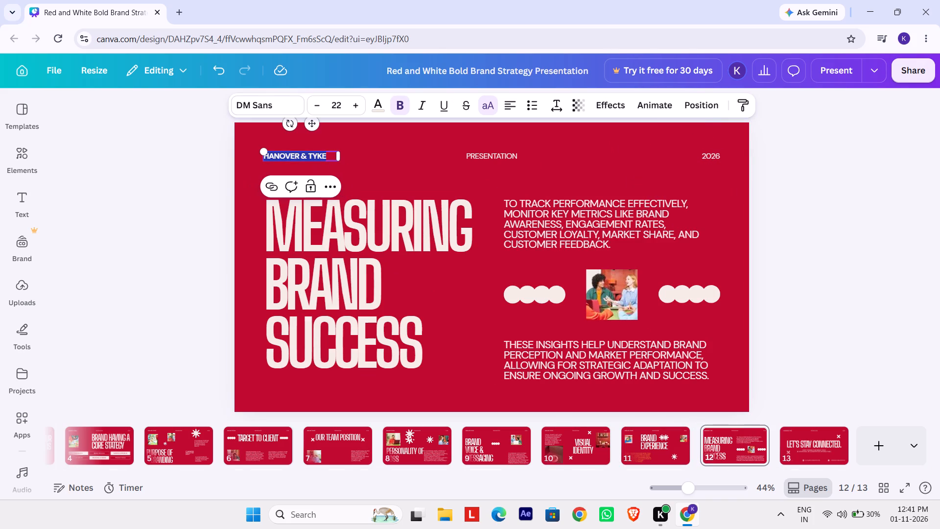
pyautogui.write('king art studio')
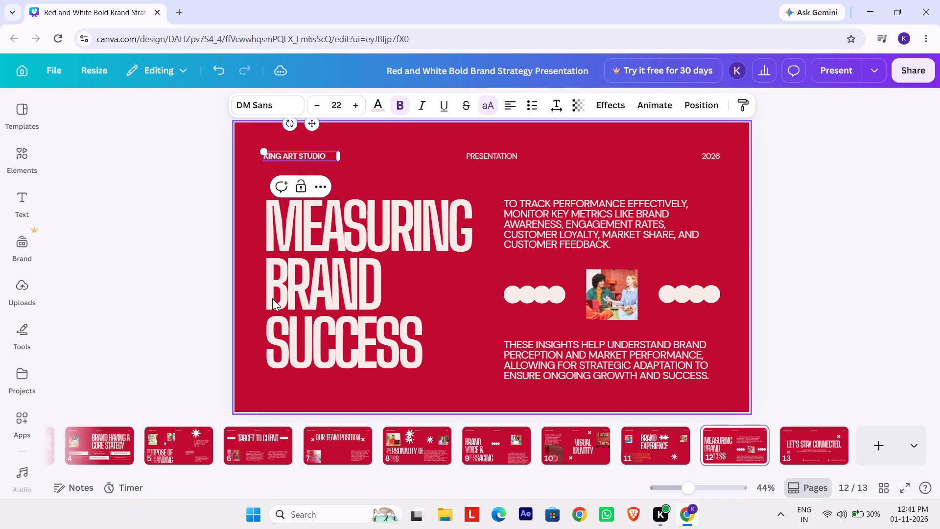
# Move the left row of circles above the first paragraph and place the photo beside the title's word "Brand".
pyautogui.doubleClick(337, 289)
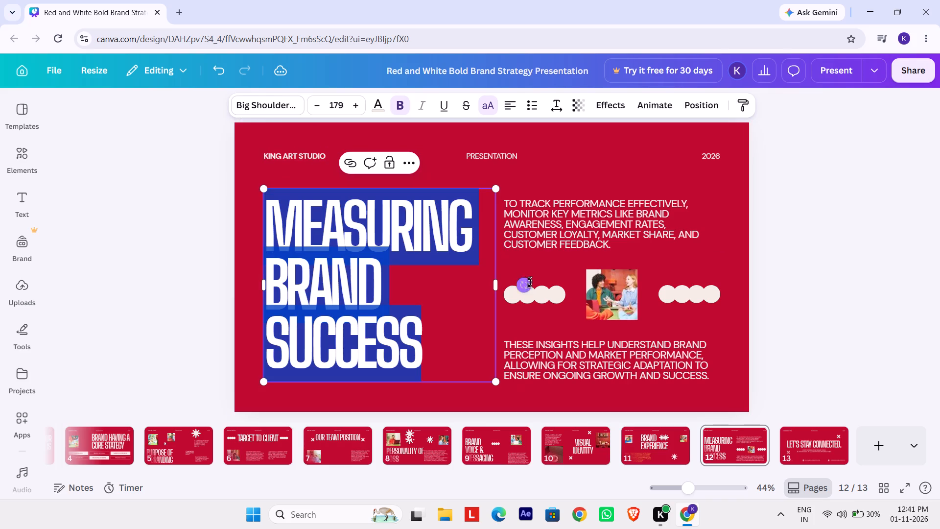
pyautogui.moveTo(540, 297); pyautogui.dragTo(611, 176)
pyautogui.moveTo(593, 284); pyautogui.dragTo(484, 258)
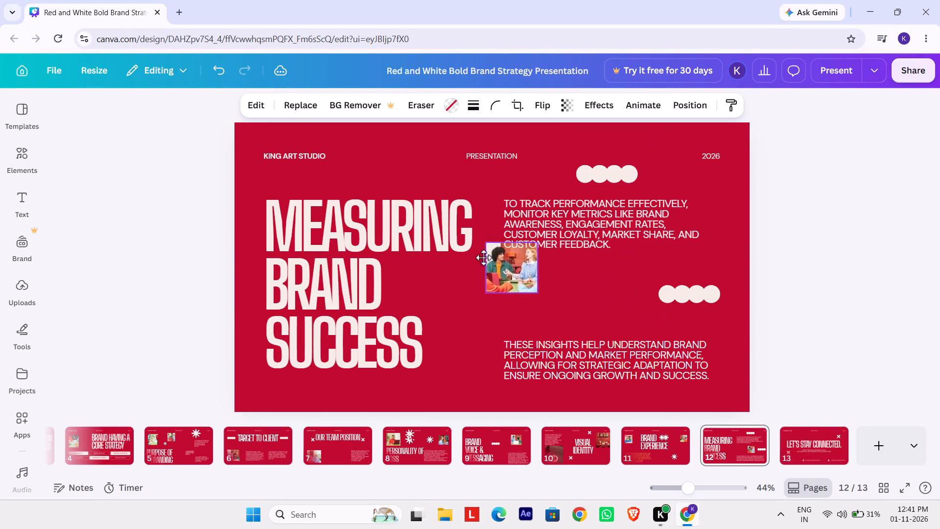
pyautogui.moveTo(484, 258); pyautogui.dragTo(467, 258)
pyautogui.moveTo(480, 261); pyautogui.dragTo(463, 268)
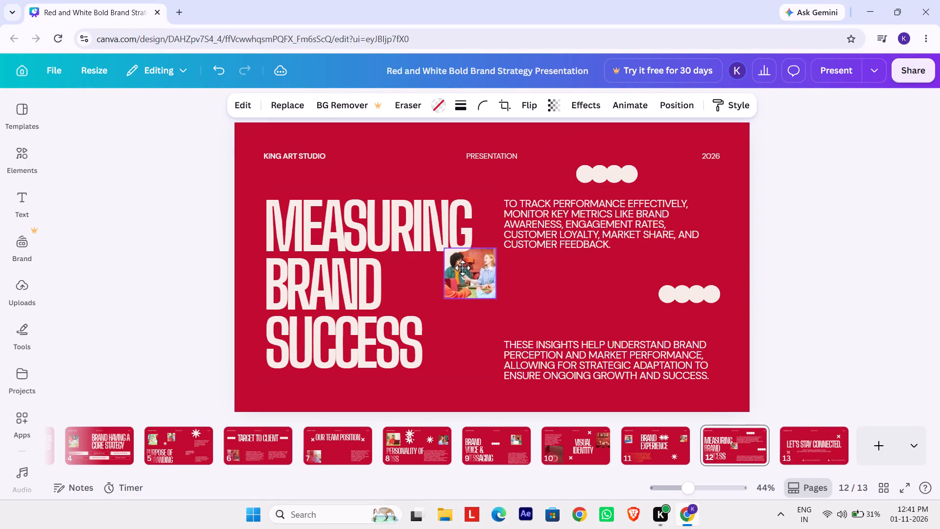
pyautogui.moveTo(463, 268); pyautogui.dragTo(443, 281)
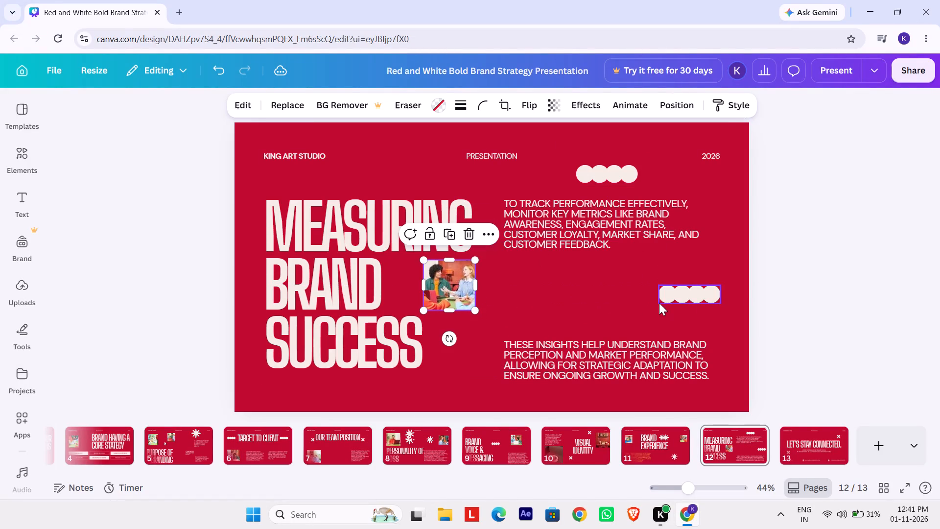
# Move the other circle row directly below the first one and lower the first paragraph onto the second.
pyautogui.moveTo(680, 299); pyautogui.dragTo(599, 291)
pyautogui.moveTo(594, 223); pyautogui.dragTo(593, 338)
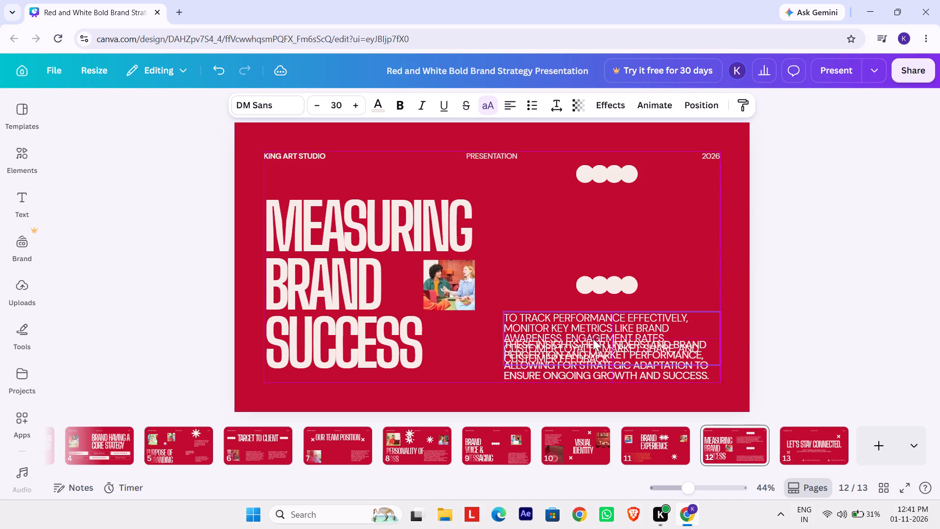
# Move the title to the page's right half, and the photo to the left margin with a circle row above and beside it.
pyautogui.moveTo(456, 287); pyautogui.dragTo(706, 268)
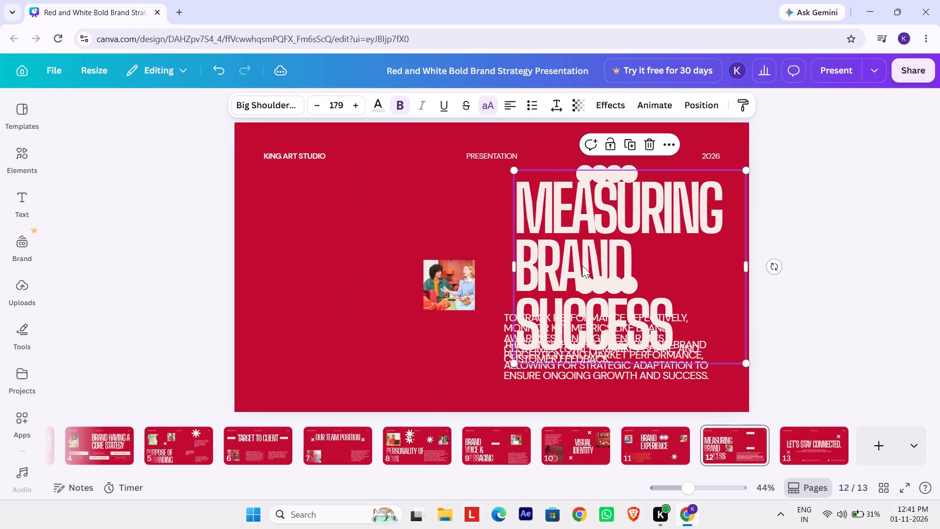
pyautogui.moveTo(431, 284); pyautogui.dragTo(271, 223)
pyautogui.moveTo(606, 168); pyautogui.dragTo(371, 178)
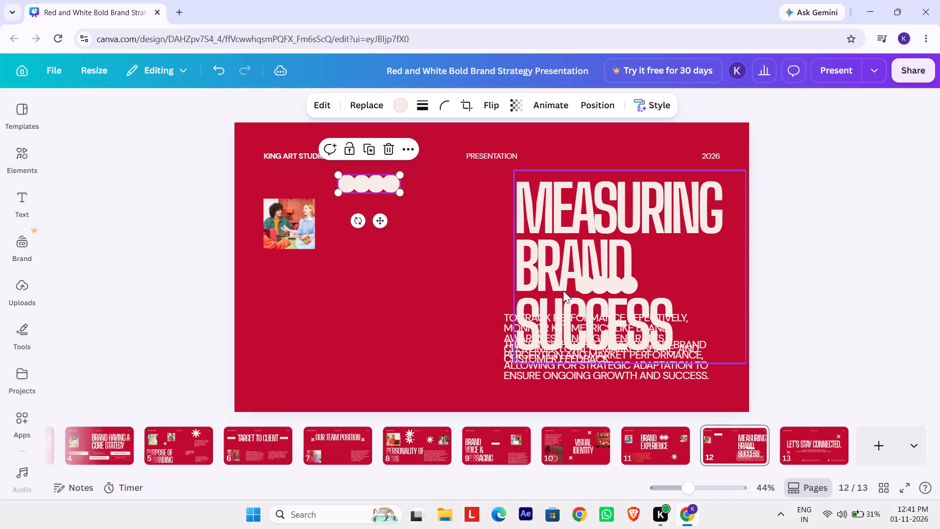
# Stack both paragraphs on the page's left half under the photo and position the title in the right half.
pyautogui.moveTo(600, 287); pyautogui.dragTo(477, 284)
pyautogui.moveTo(637, 368); pyautogui.dragTo(391, 366)
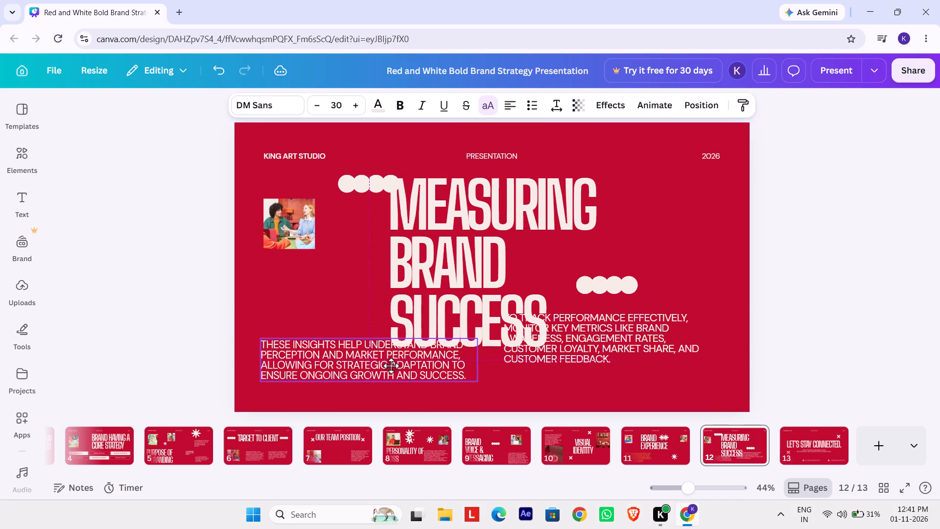
pyautogui.moveTo(391, 366); pyautogui.dragTo(390, 366)
pyautogui.moveTo(584, 350); pyautogui.dragTo(364, 312)
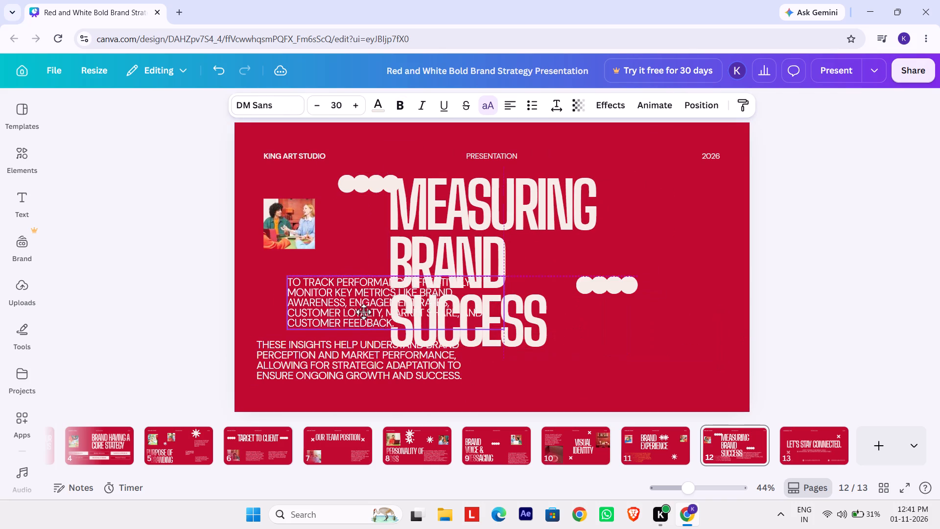
pyautogui.moveTo(364, 312); pyautogui.dragTo(335, 306)
pyautogui.moveTo(499, 237); pyautogui.dragTo(584, 264)
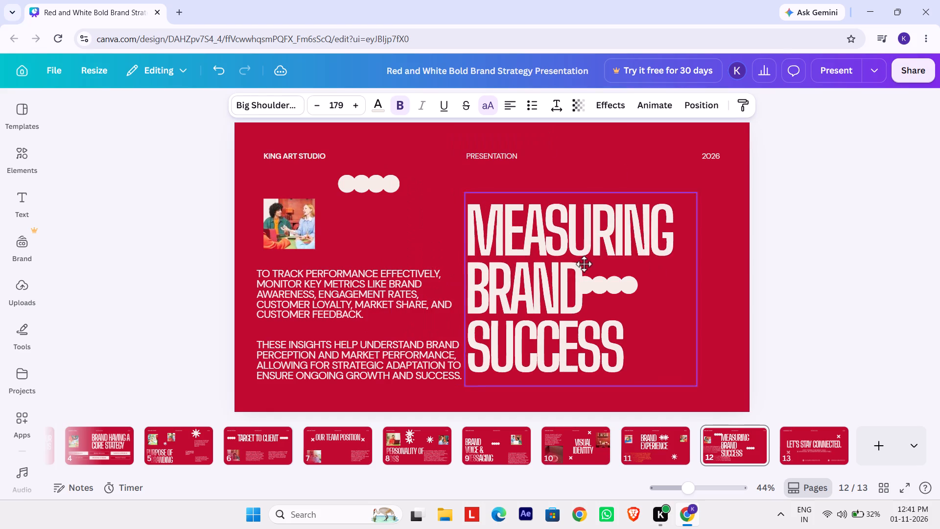
pyautogui.moveTo(584, 264); pyautogui.dragTo(608, 249)
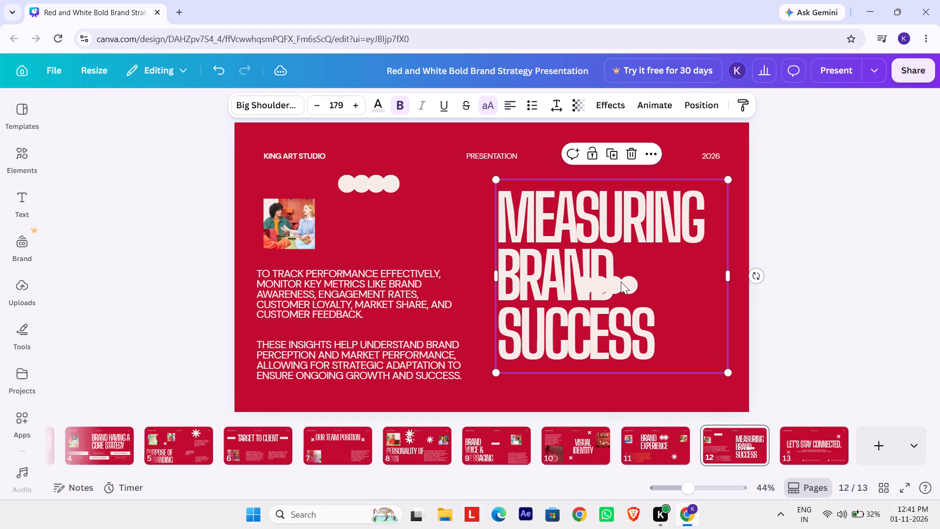
# Move the title clear of the circle row behind it and place that row between the photo and first paragraph.
pyautogui.click(629, 286)
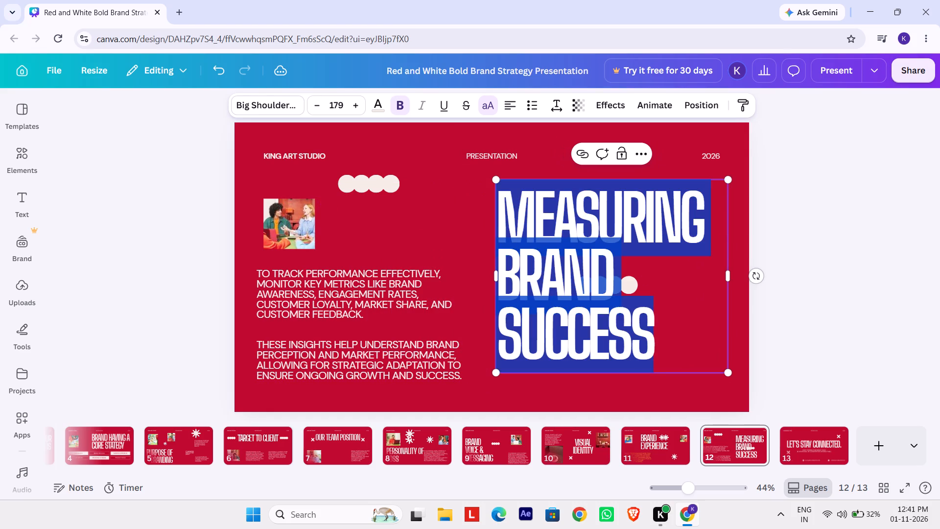
pyautogui.click(629, 286)
pyautogui.click(677, 138)
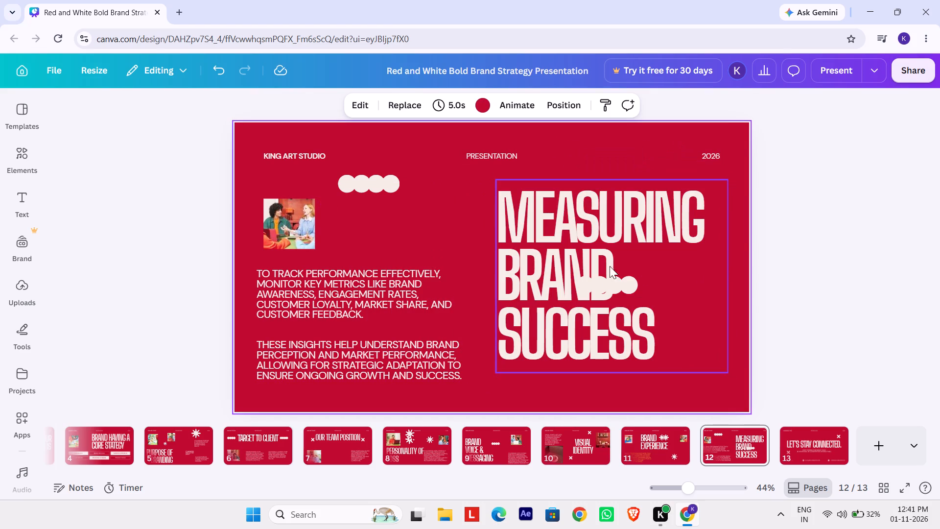
pyautogui.moveTo(598, 245); pyautogui.dragTo(524, 264)
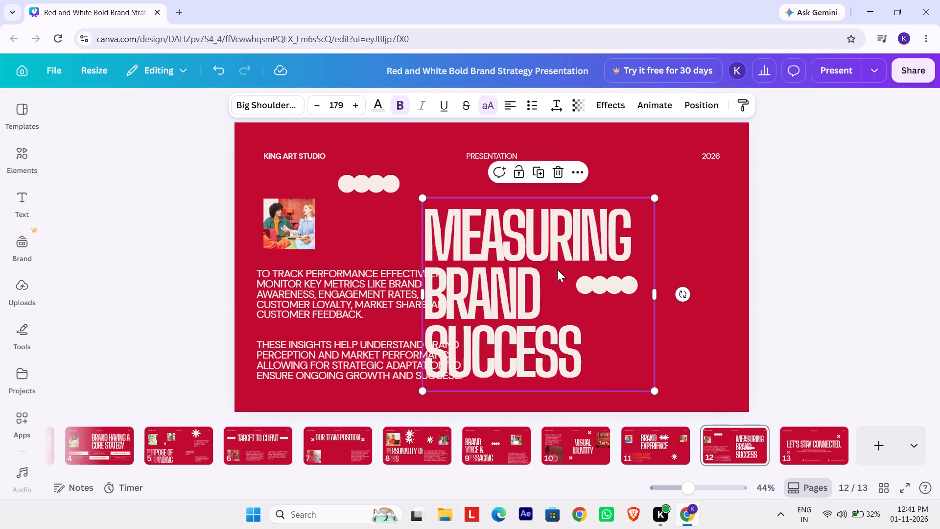
pyautogui.click(600, 289)
pyautogui.click(687, 249)
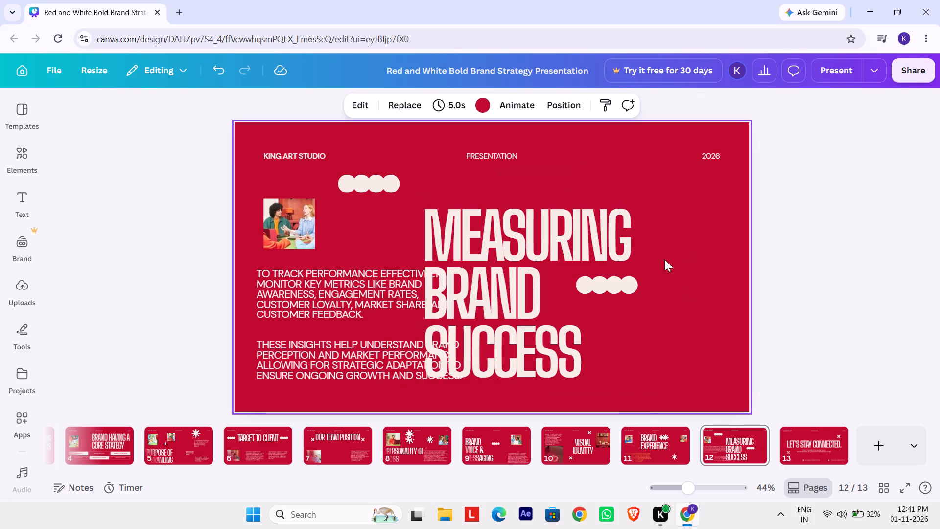
pyautogui.click(605, 282)
pyautogui.moveTo(629, 253); pyautogui.dragTo(473, 329)
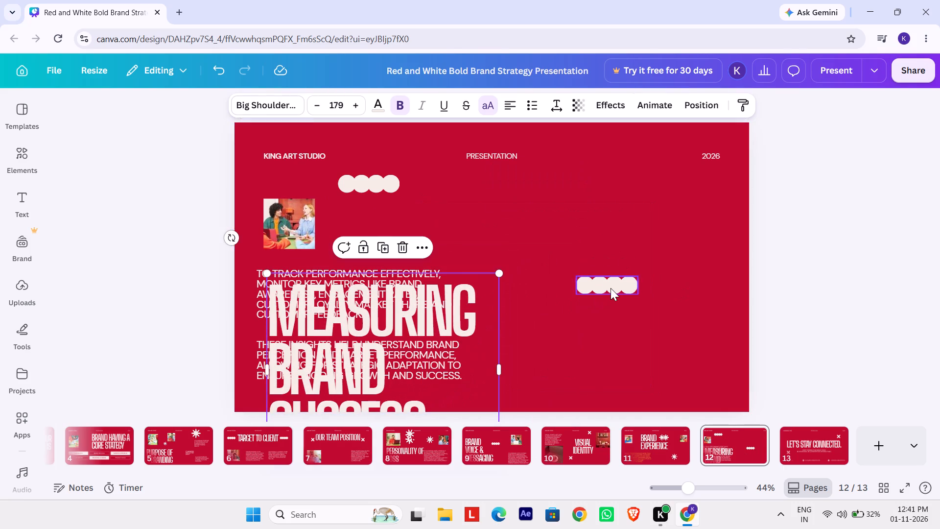
pyautogui.doubleClick(611, 288)
pyautogui.moveTo(611, 288); pyautogui.dragTo(441, 251)
pyautogui.moveTo(602, 281); pyautogui.dragTo(382, 243)
# Shift both paragraphs clear of the title and return the title to the page's right half.
pyautogui.moveTo(319, 343); pyautogui.dragTo(474, 314)
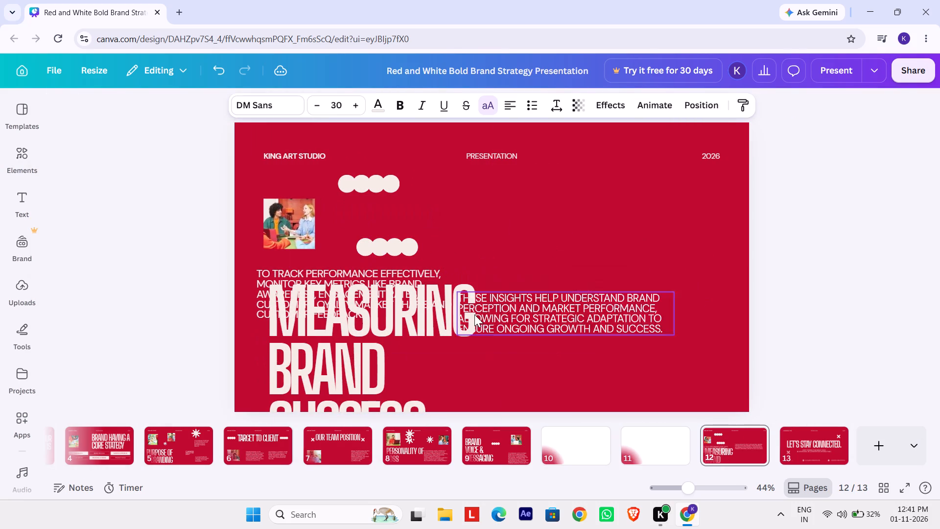
pyautogui.moveTo(474, 314); pyautogui.dragTo(409, 337)
pyautogui.moveTo(340, 303); pyautogui.dragTo(423, 254)
pyautogui.moveTo(307, 363); pyautogui.dragTo(531, 272)
# Align both paragraphs with the left margin under the photo, leaving a clear gap between them.
pyautogui.moveTo(437, 258); pyautogui.dragTo(369, 301)
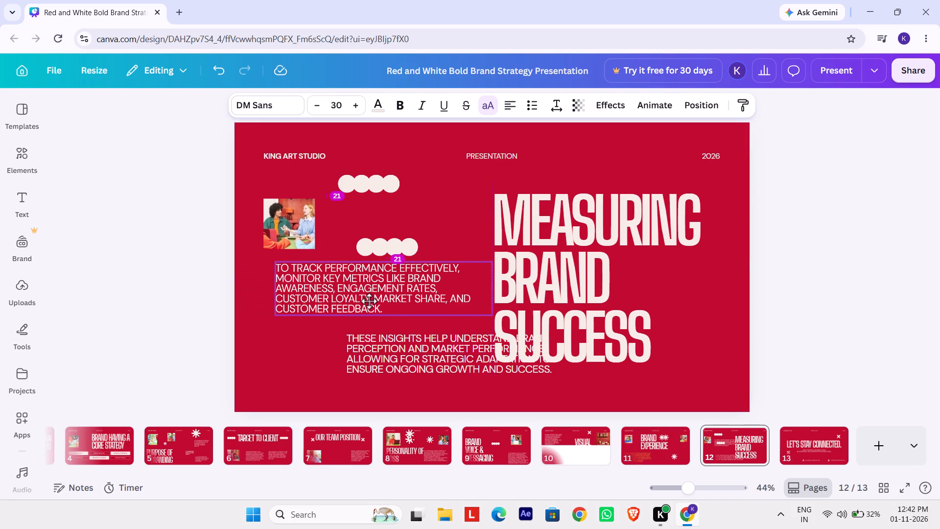
pyautogui.moveTo(369, 301); pyautogui.dragTo(361, 308)
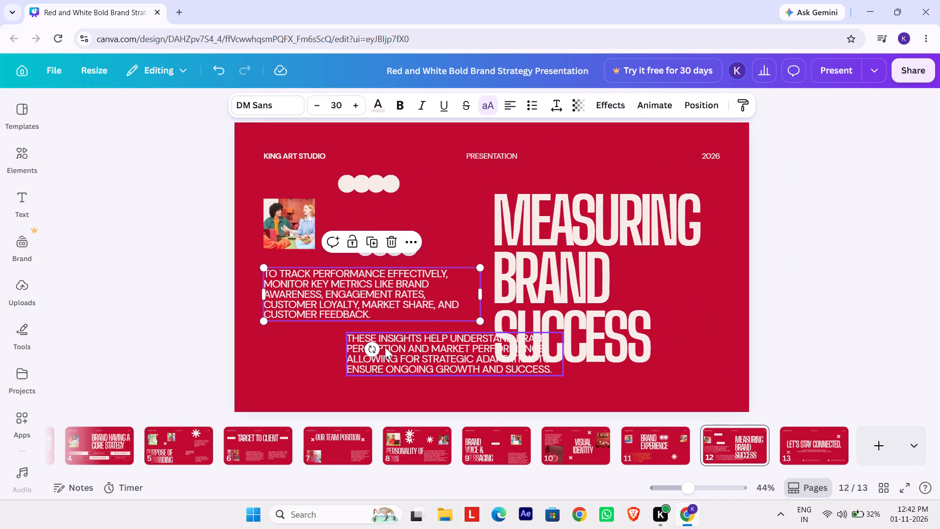
pyautogui.moveTo(385, 349); pyautogui.dragTo(305, 358)
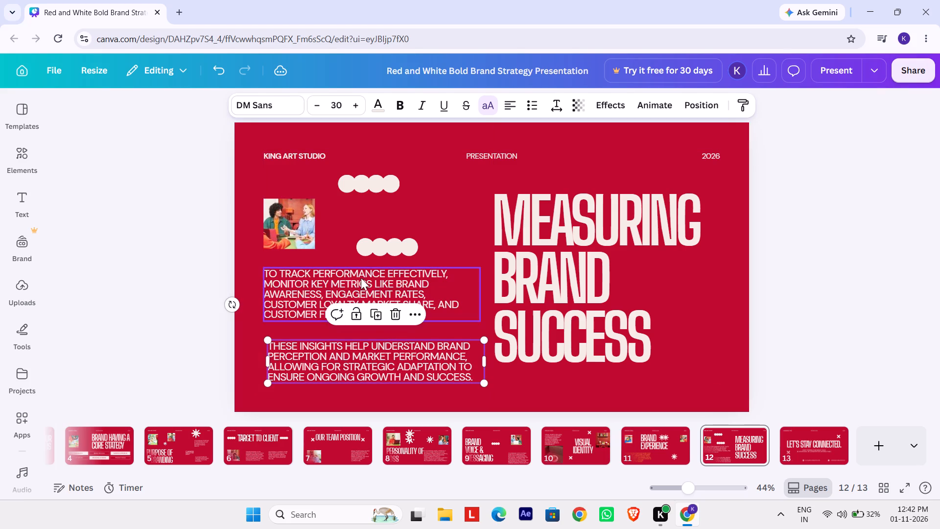
pyautogui.moveTo(316, 374); pyautogui.dragTo(311, 383)
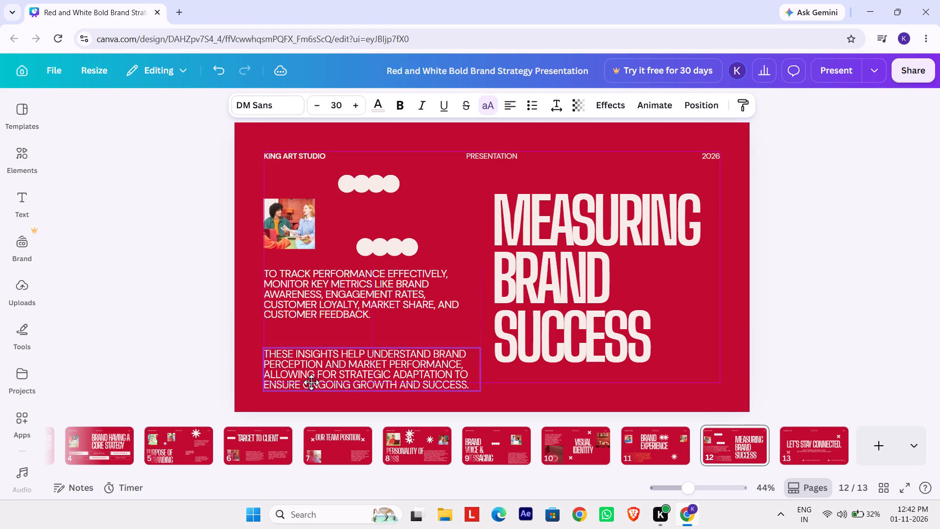
pyautogui.moveTo(311, 383); pyautogui.dragTo(313, 383)
# Place the lower circle row against the photo's bottom right edge and shift the upper row further right.
pyautogui.moveTo(384, 244); pyautogui.dragTo(360, 252)
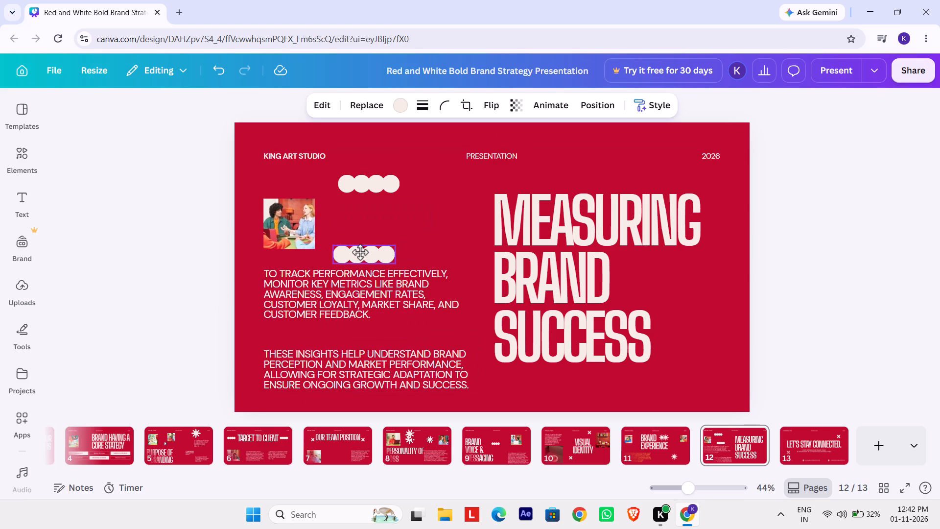
pyautogui.moveTo(360, 252); pyautogui.dragTo(334, 251)
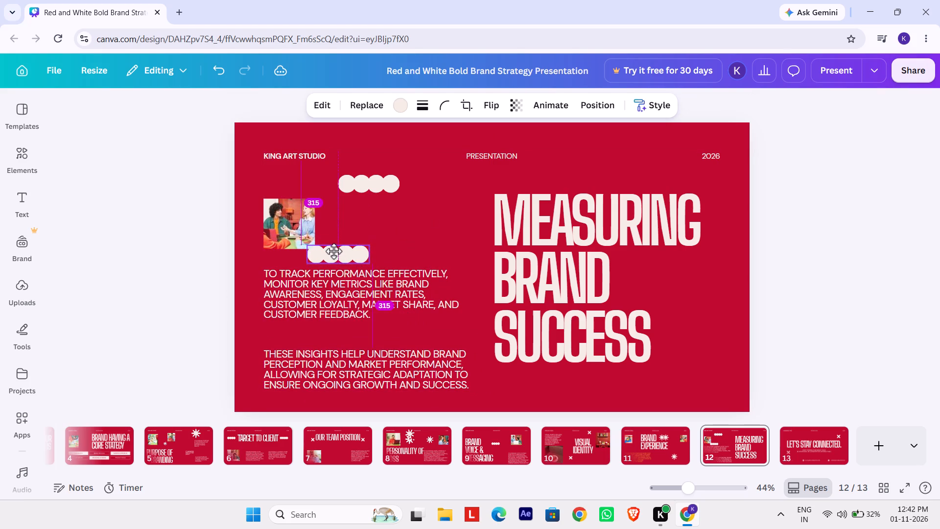
pyautogui.moveTo(334, 251); pyautogui.dragTo(334, 237)
pyautogui.moveTo(386, 186); pyautogui.dragTo(423, 184)
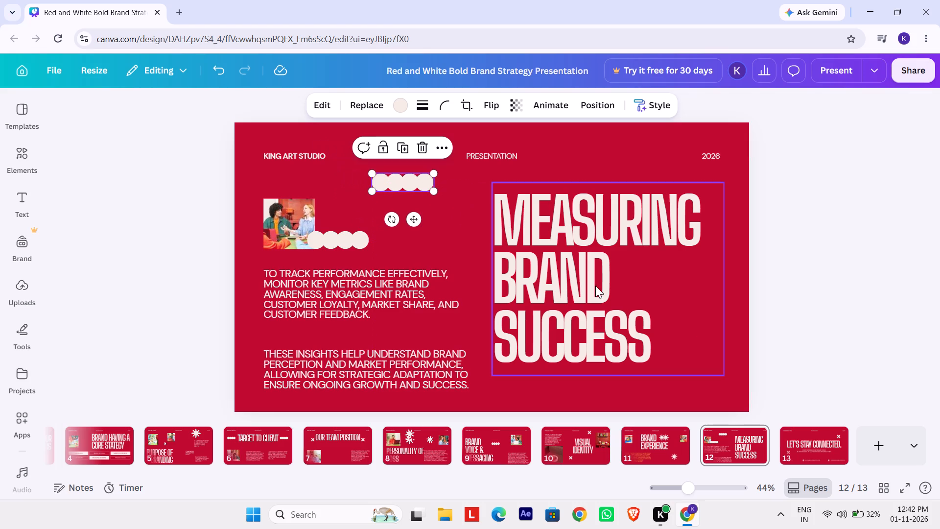
# On page 13, set the year to 2026 and change the company header to "King Art Studio".
pyautogui.click(790, 440)
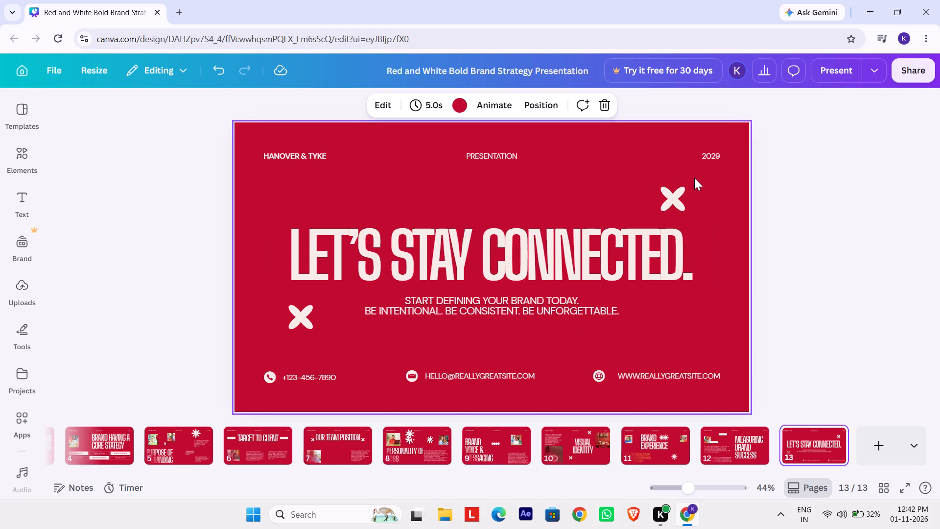
pyautogui.doubleClick(710, 157)
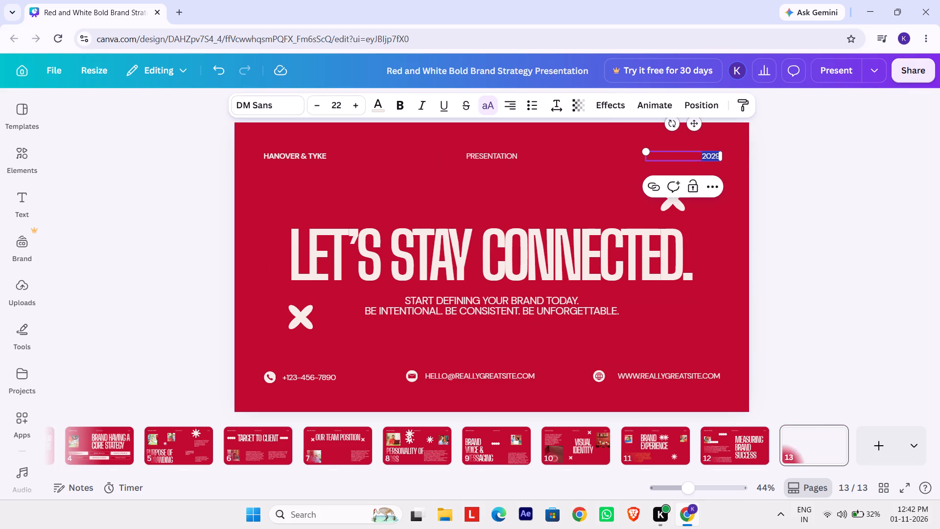
pyautogui.write('2026')
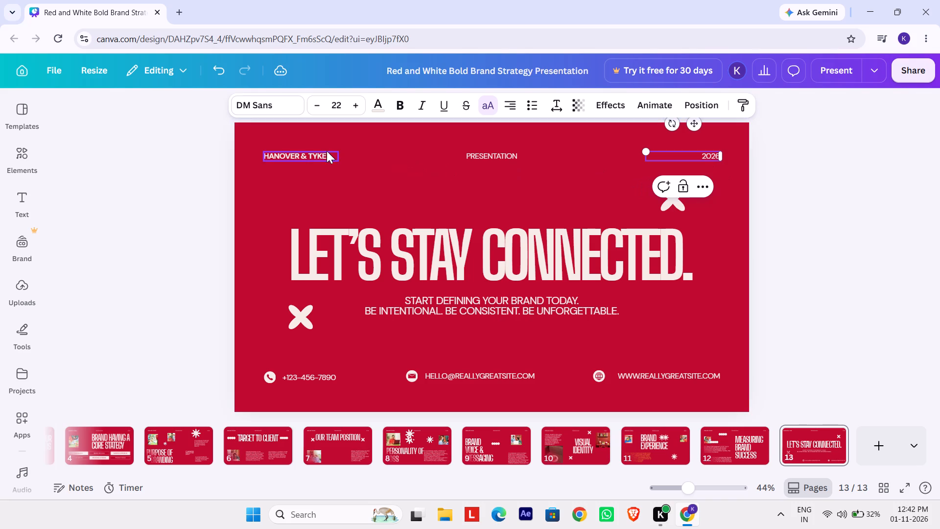
pyautogui.tripleClick(320, 151)
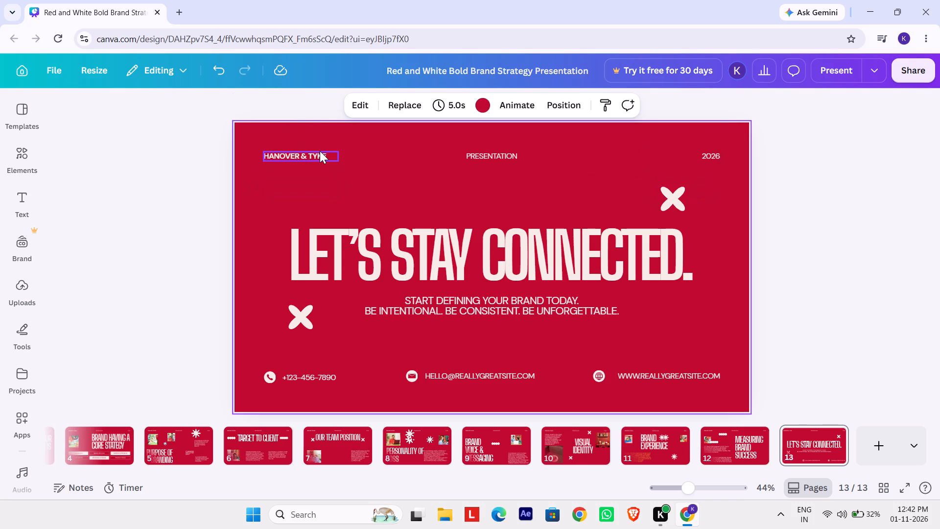
pyautogui.doubleClick(320, 151)
pyautogui.write('king')
pyautogui.press('space')
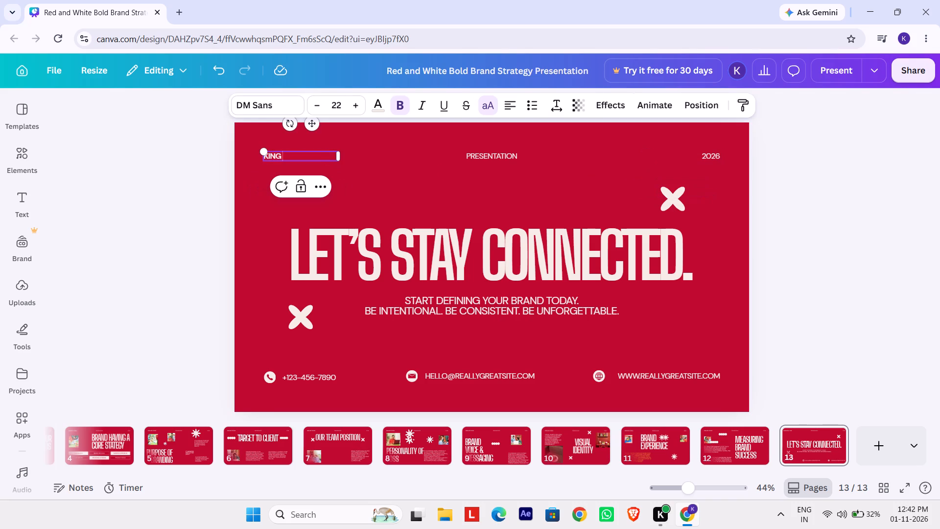
pyautogui.press('BackSpace')
pyautogui.write('art')
pyautogui.press('BackSpace')
pyautogui.press('BackSpace')
pyautogui.press('BackSpace')
pyautogui.press('BackSpace')
pyautogui.write('g art studio')
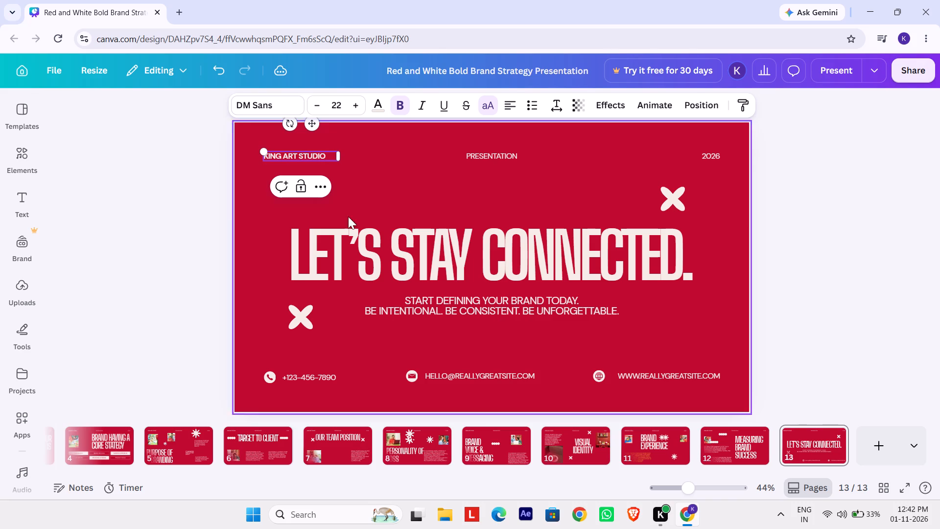
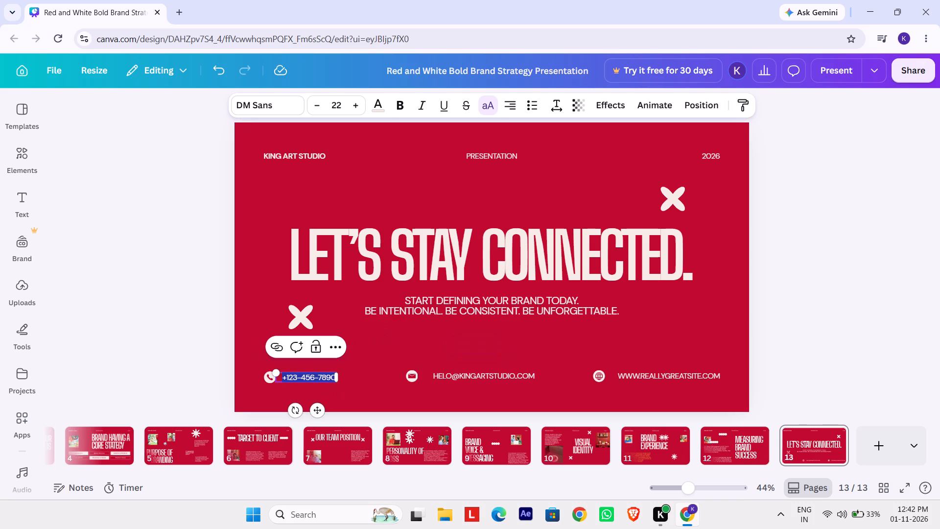
# Replace the placeholder phone number beside the phone icon on page 13 with the studio's phone number.
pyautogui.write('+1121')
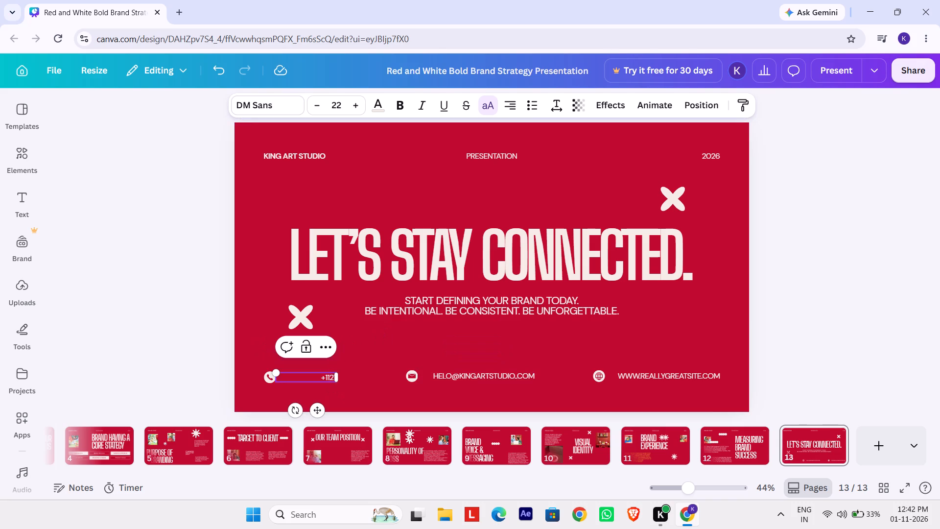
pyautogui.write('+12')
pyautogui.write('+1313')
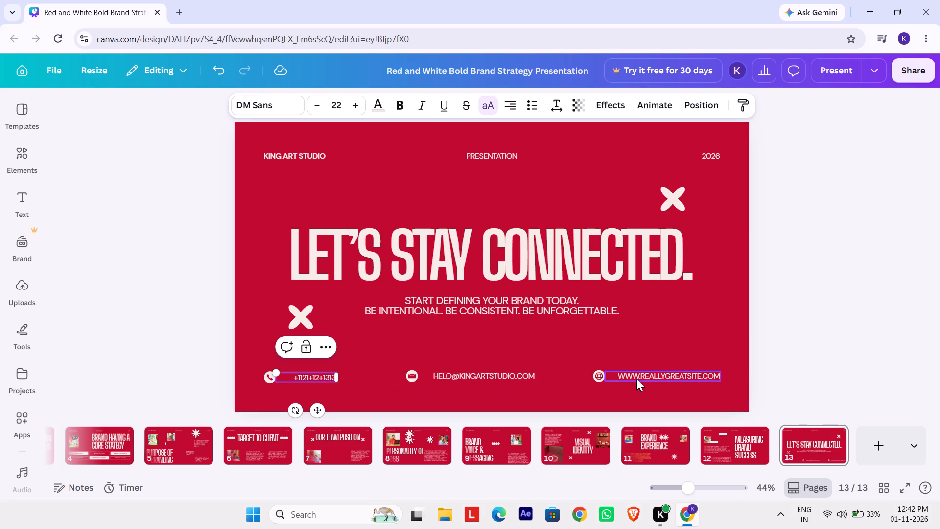
pyautogui.doubleClick(667, 377)
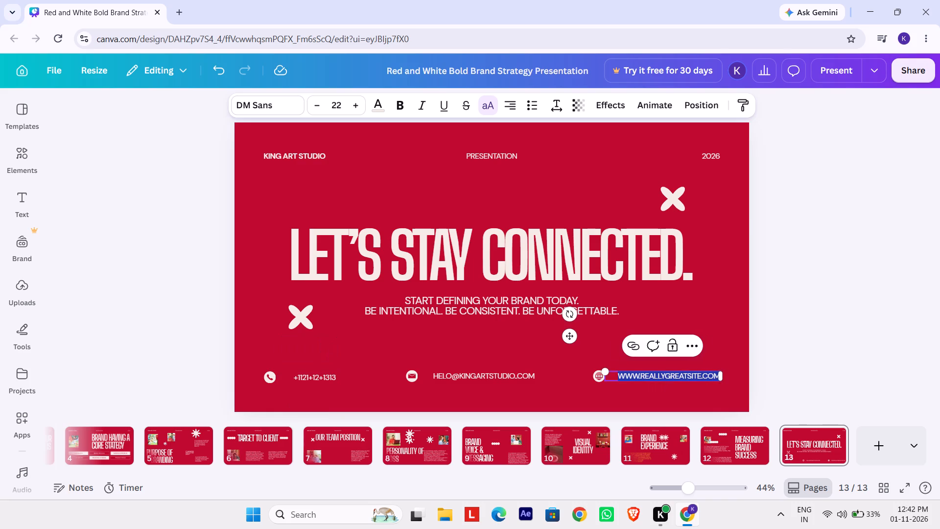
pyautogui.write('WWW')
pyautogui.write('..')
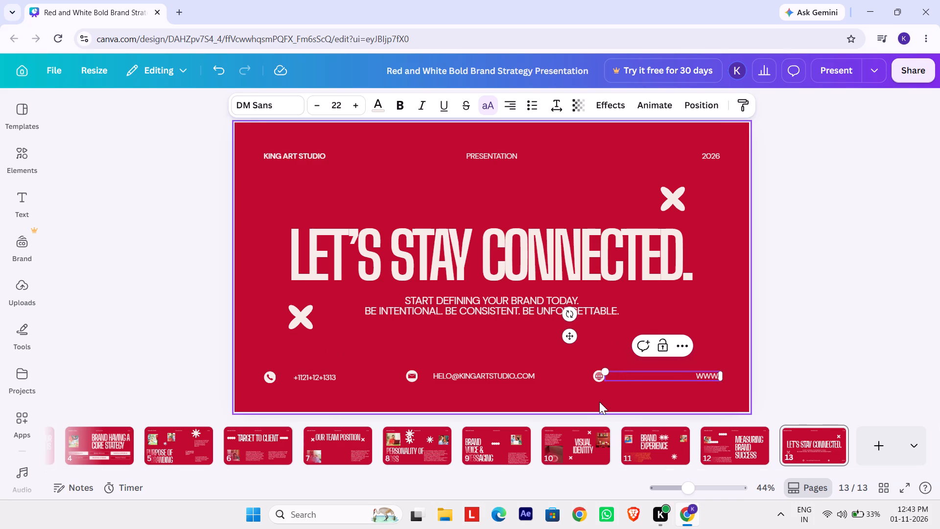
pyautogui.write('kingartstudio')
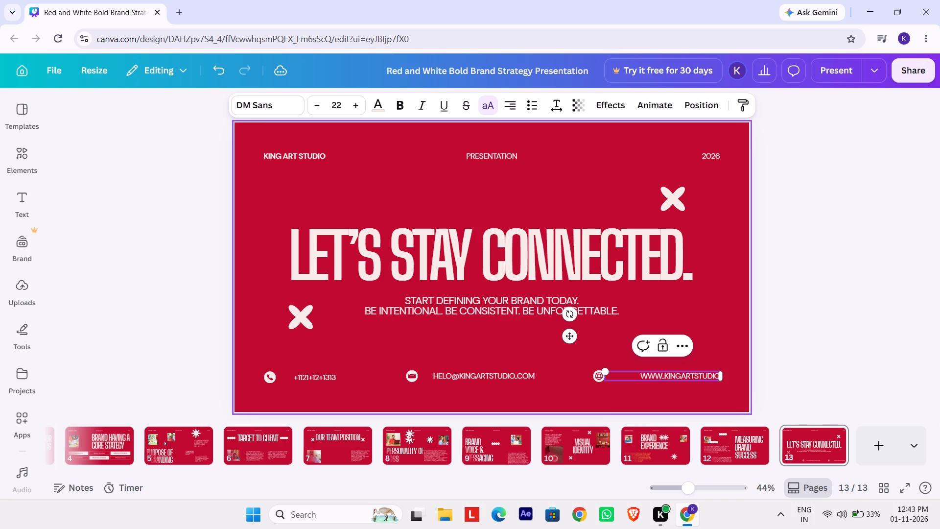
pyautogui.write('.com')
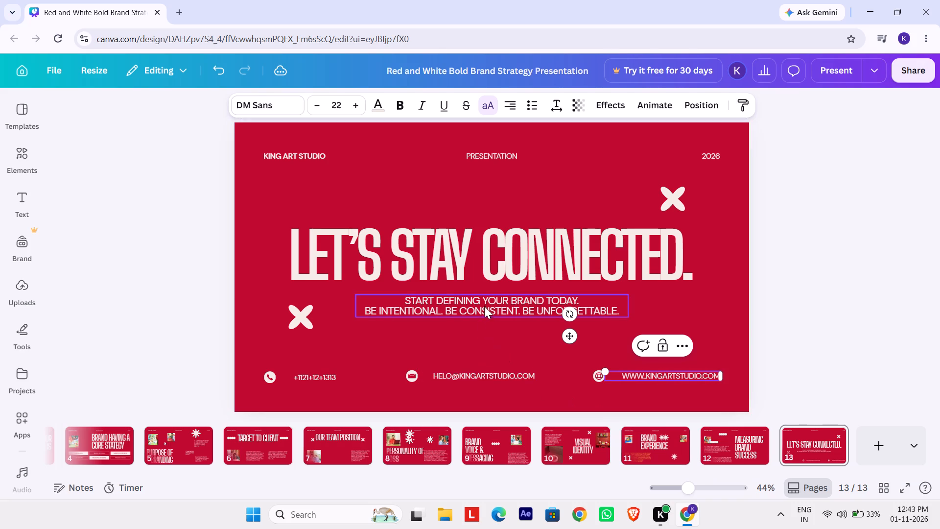